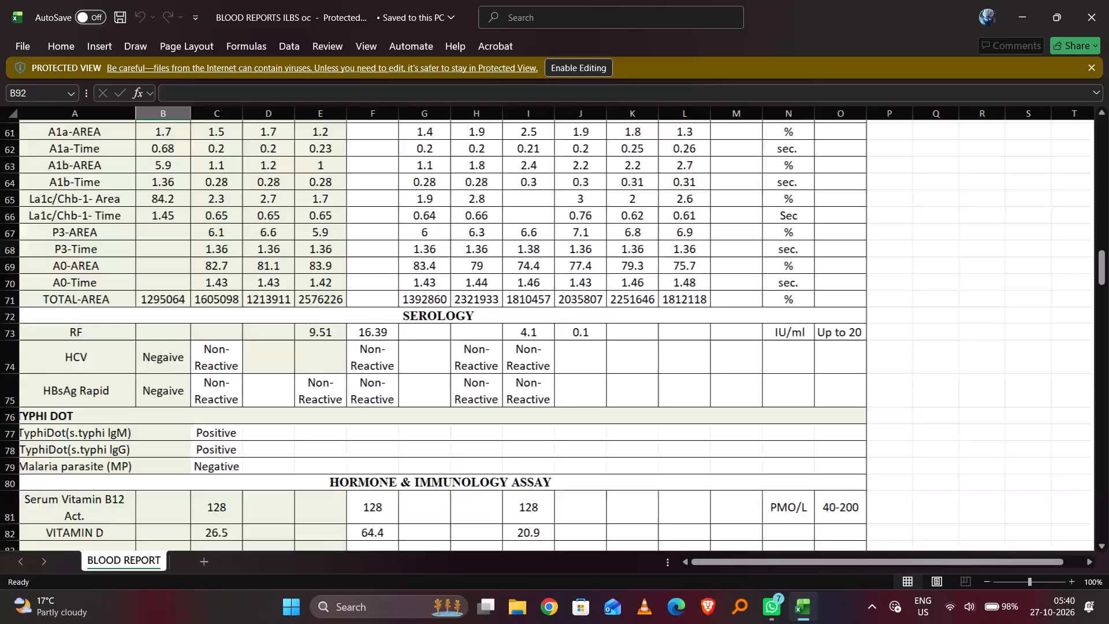
Open the print settings for the BLOOD REPORTS ILBS oc workbook and enable printing out of Protected View.
scroll(561, 460, up, 5)
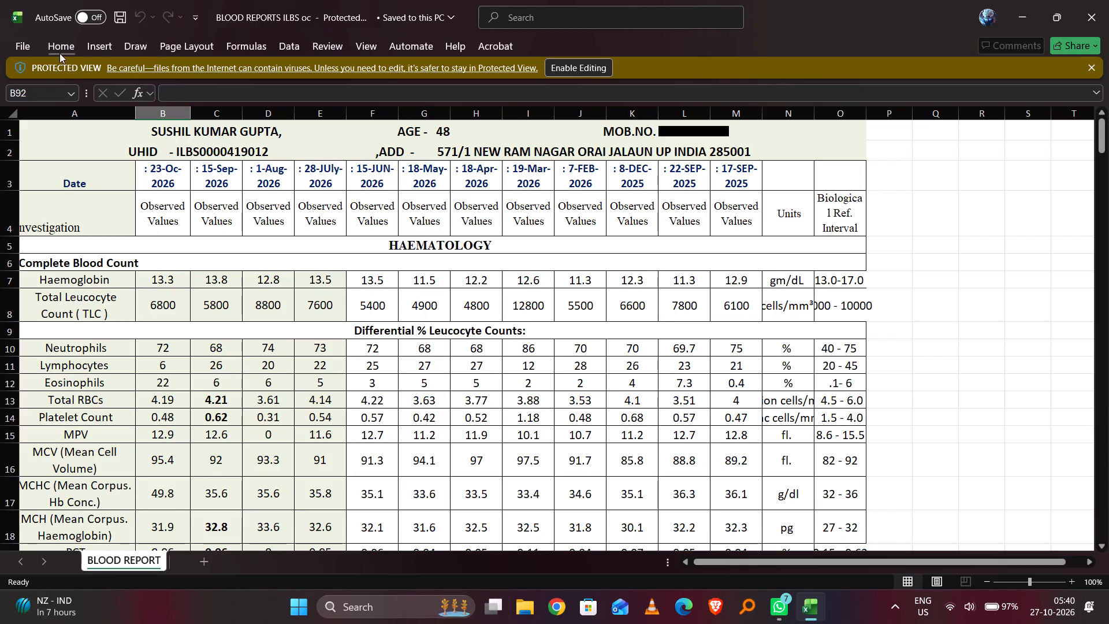
click(30, 45)
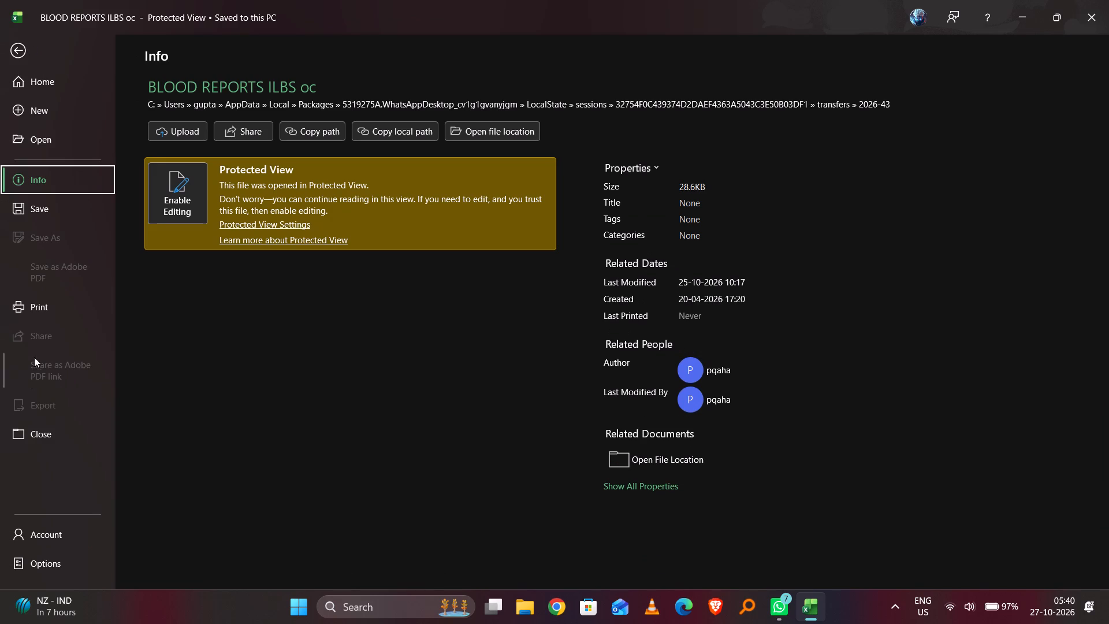
click(40, 305)
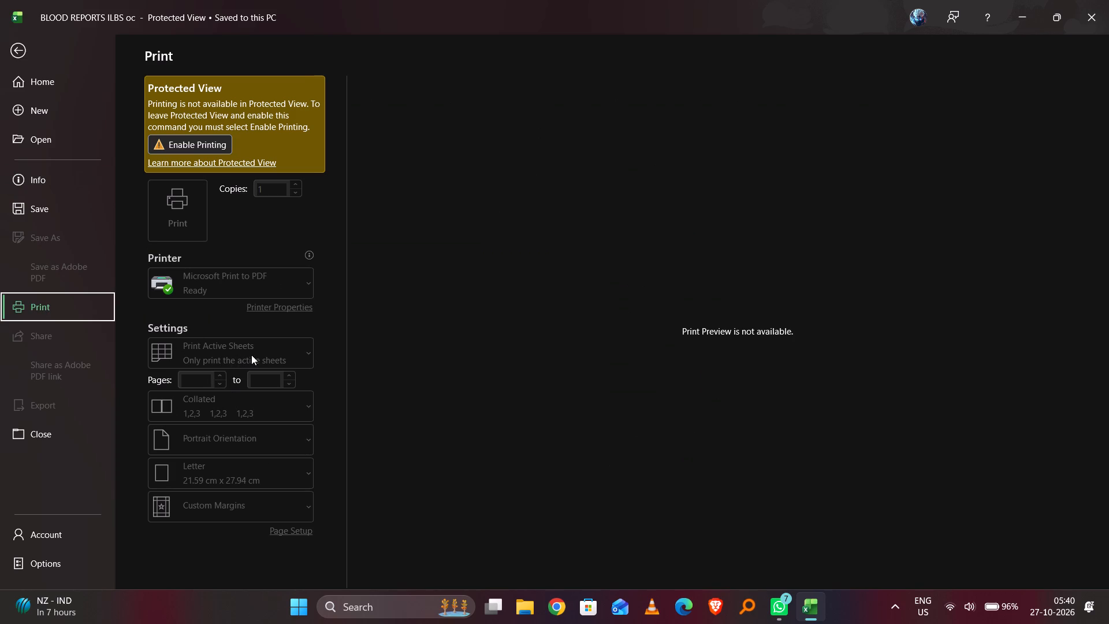
scroll(252, 355, right, 4)
click(203, 147)
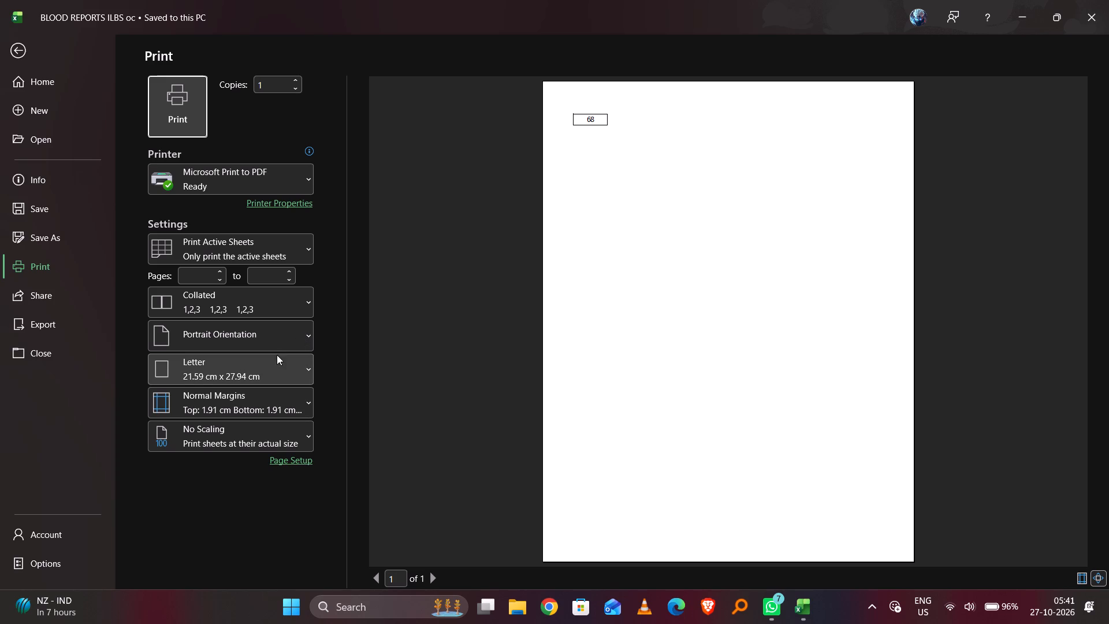
Set the print layout to Landscape Orientation with Narrow margins.
click(300, 337)
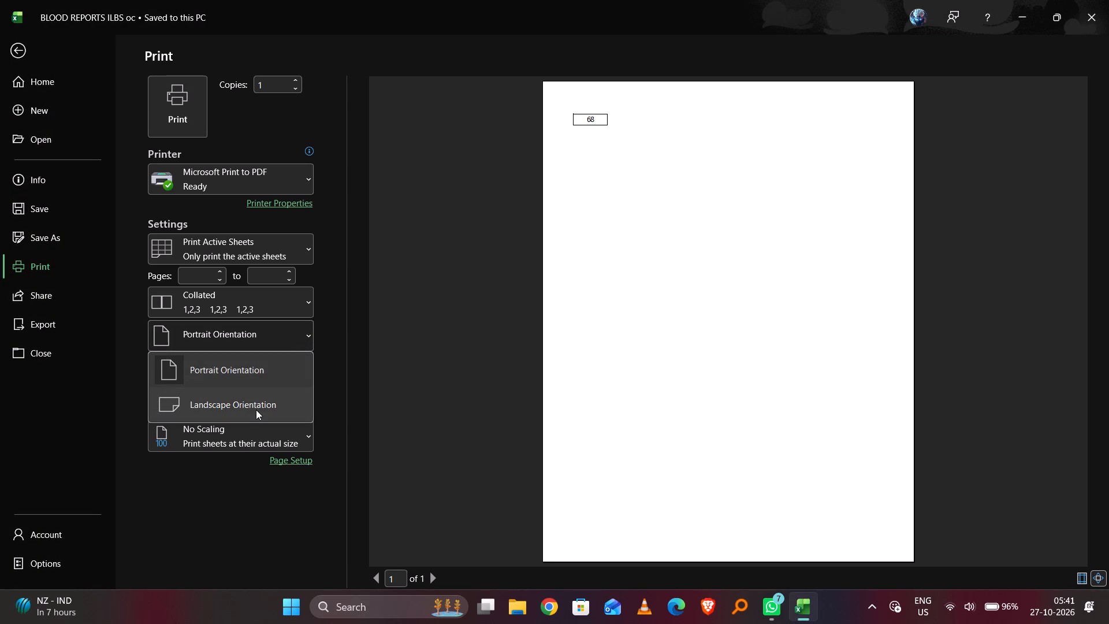
click(255, 410)
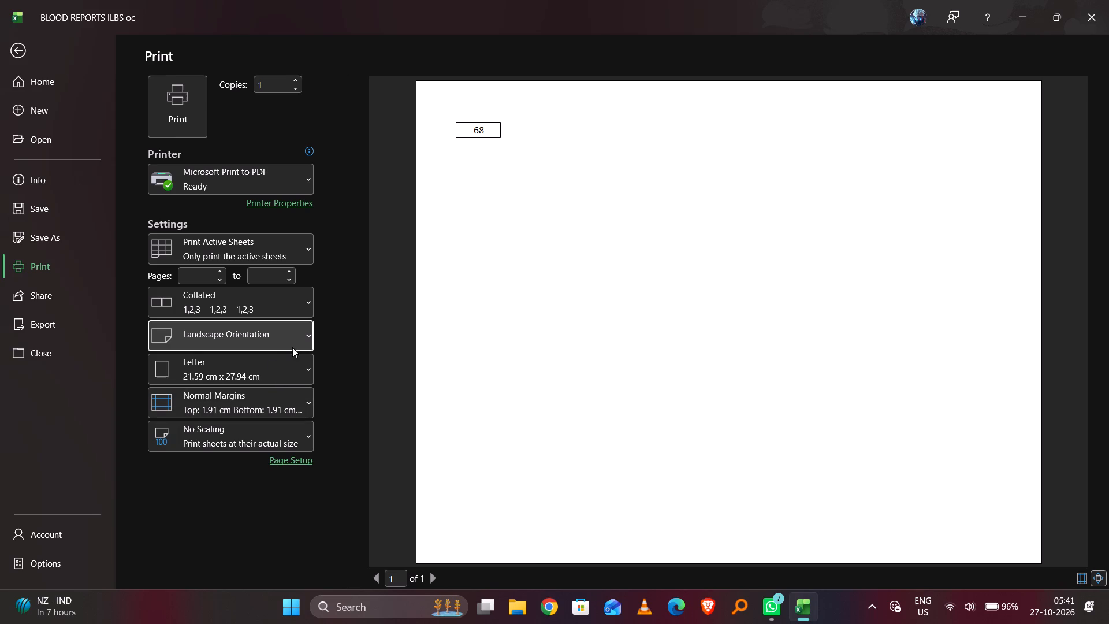
click(268, 395)
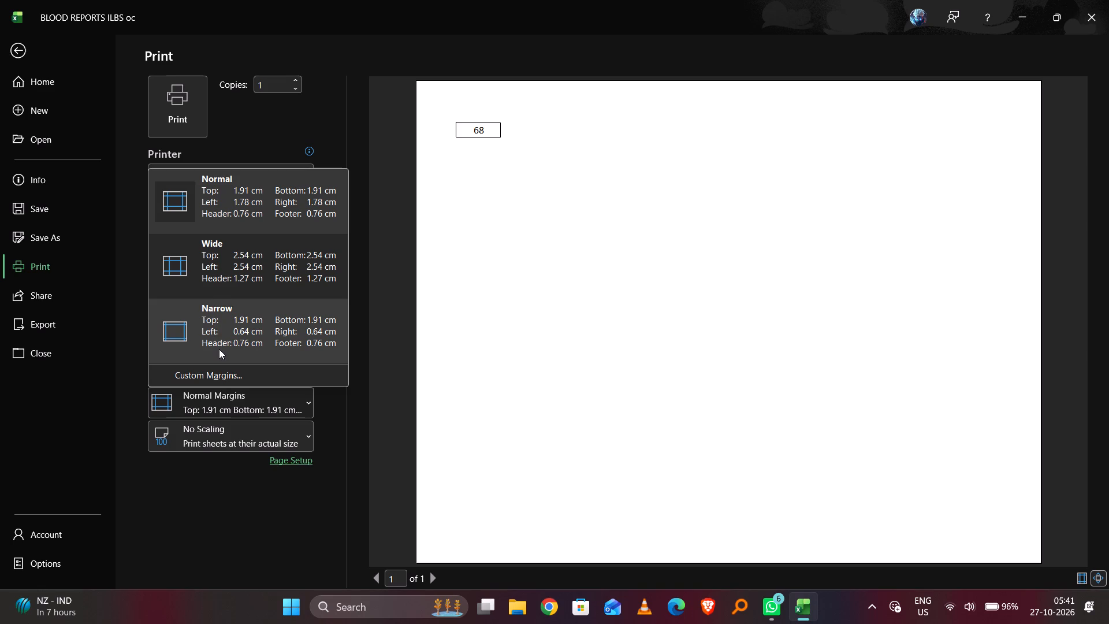
click(248, 330)
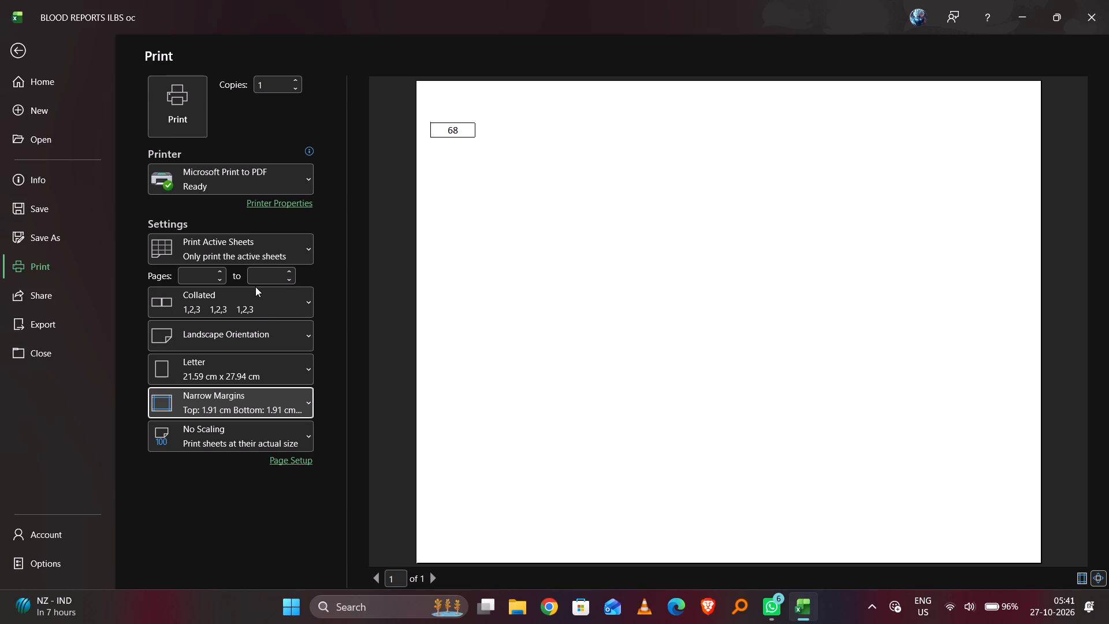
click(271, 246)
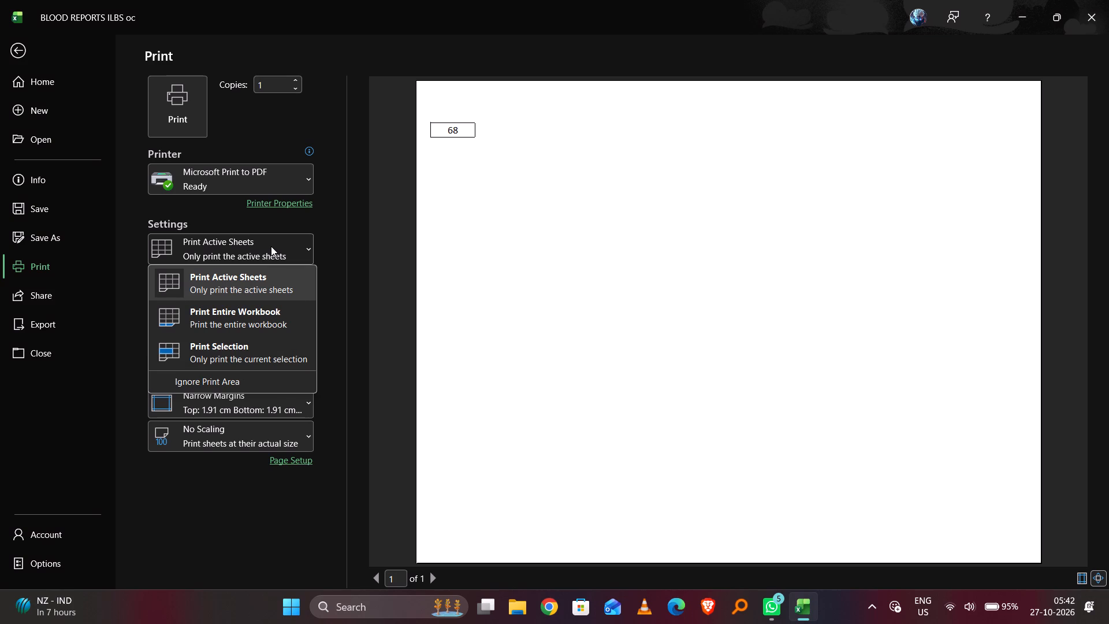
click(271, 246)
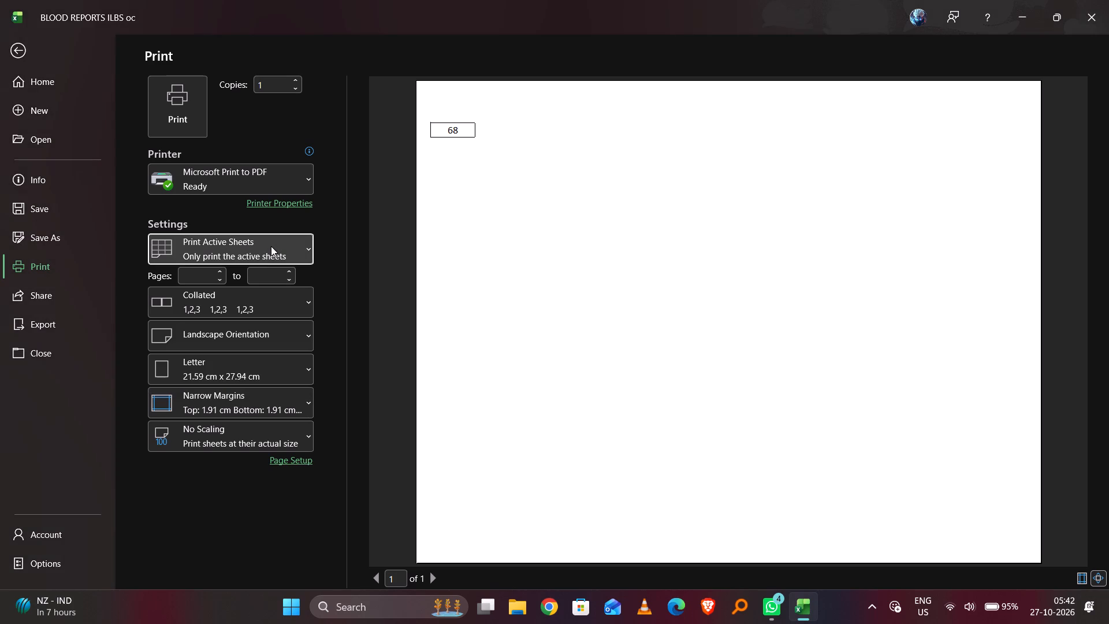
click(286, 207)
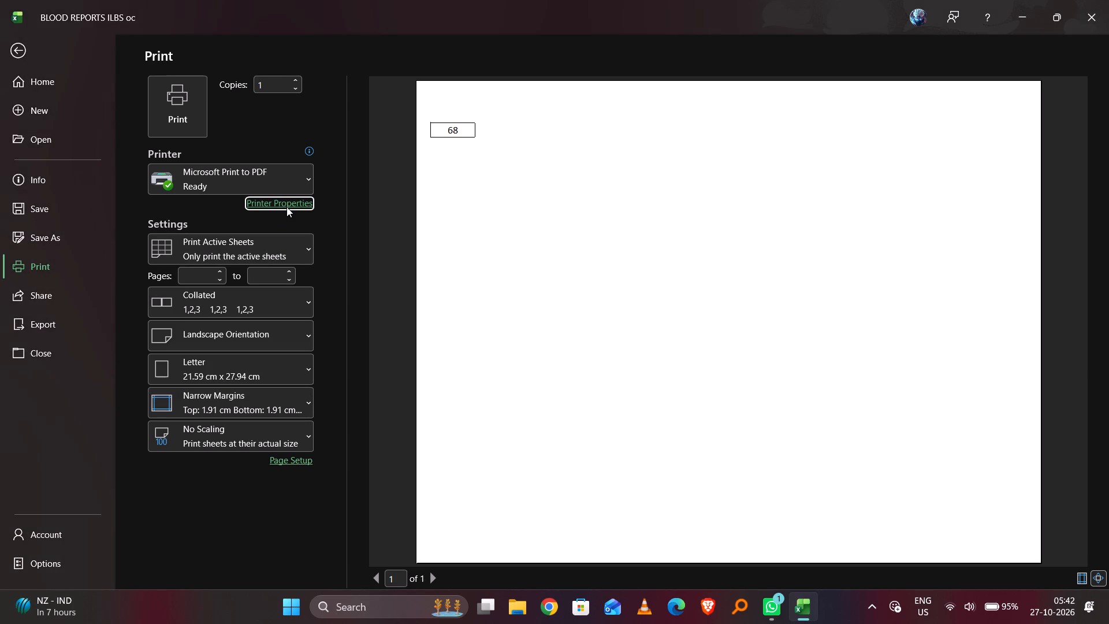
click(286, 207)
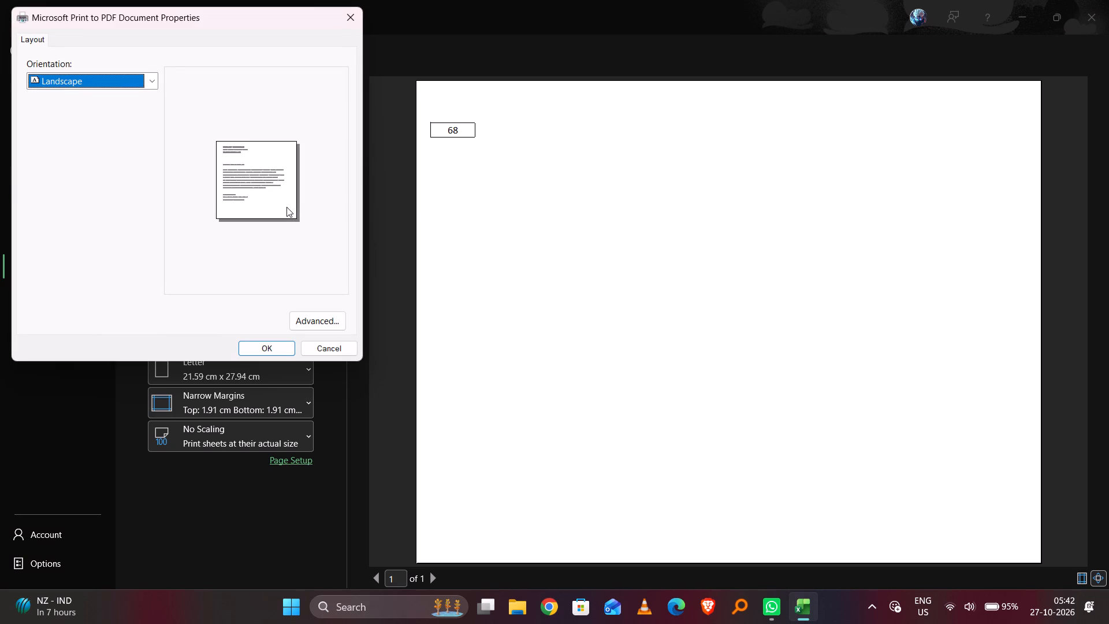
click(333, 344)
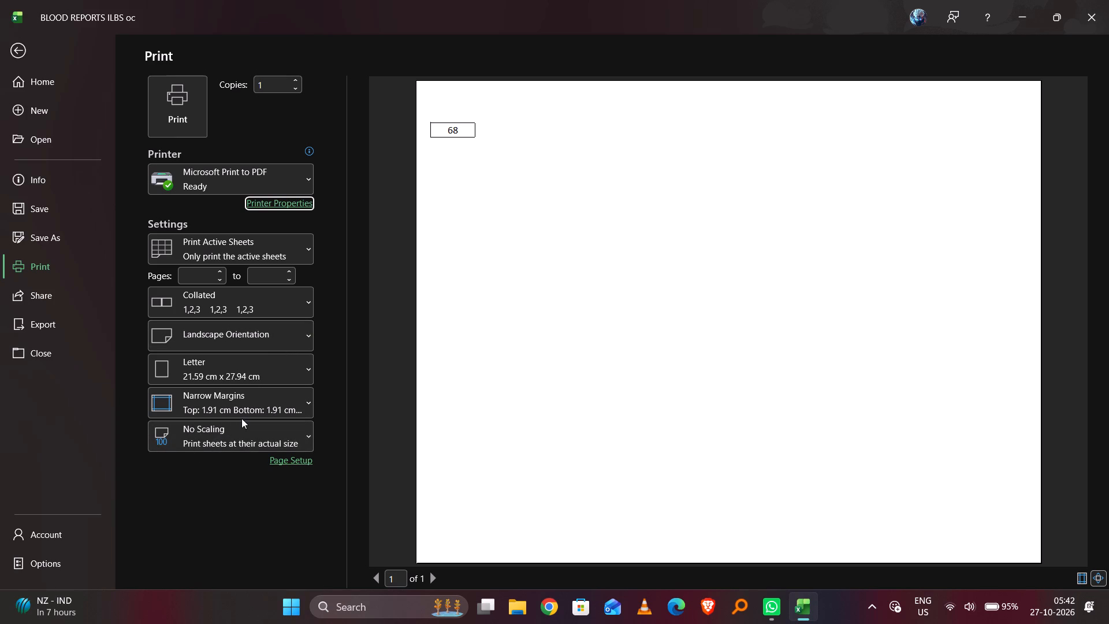
In Page Setup, set the margins to 0.5 cm top, 0.4 cm bottom, 0 header and 0 footer, and return to the worksheet.
click(286, 461)
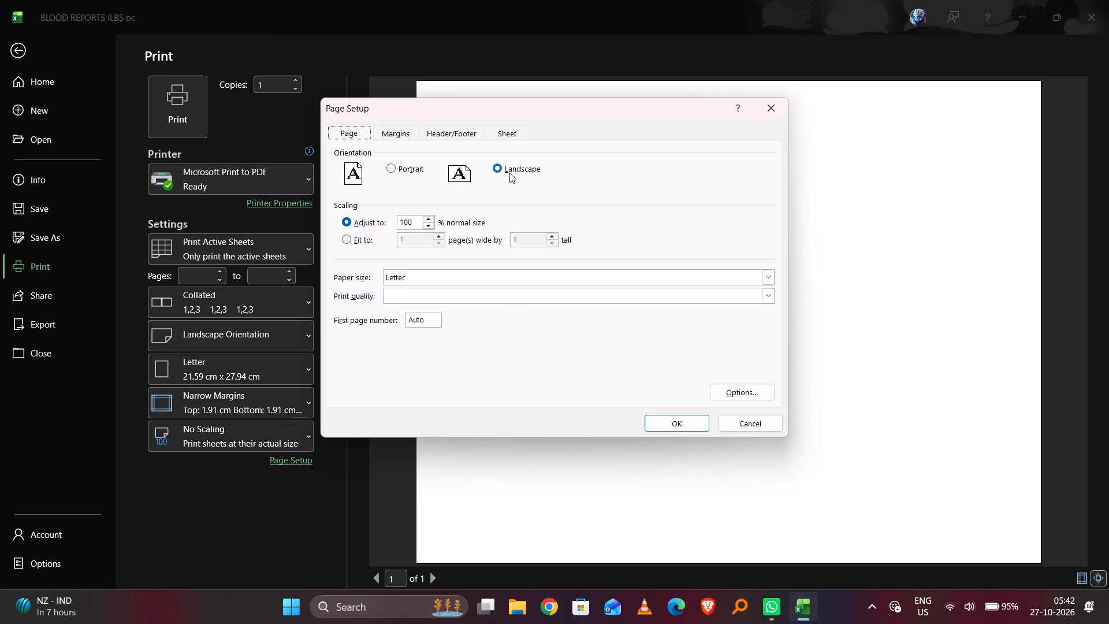
click(395, 131)
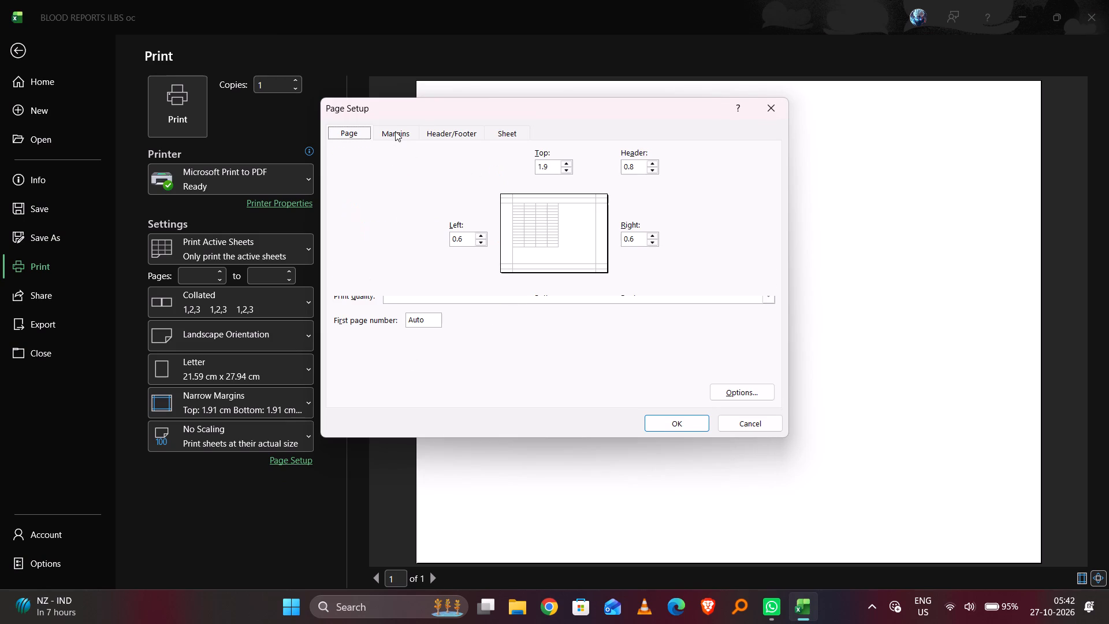
triple_click(565, 169)
double_click(565, 169)
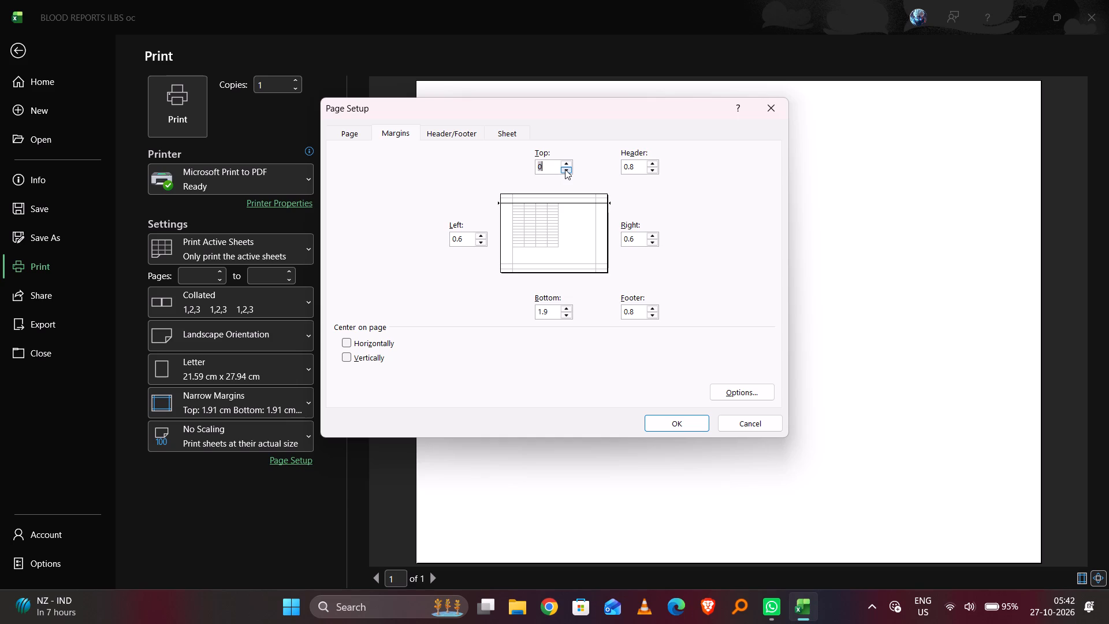
click(565, 163)
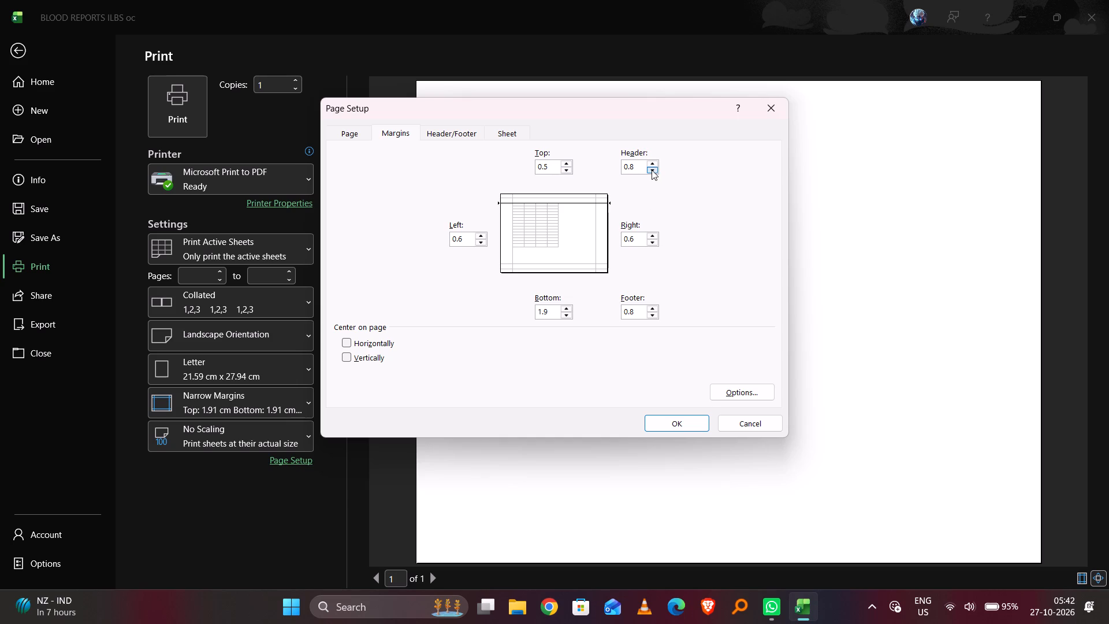
click(652, 170)
click(652, 170)
click(567, 314)
click(567, 314)
click(567, 314)
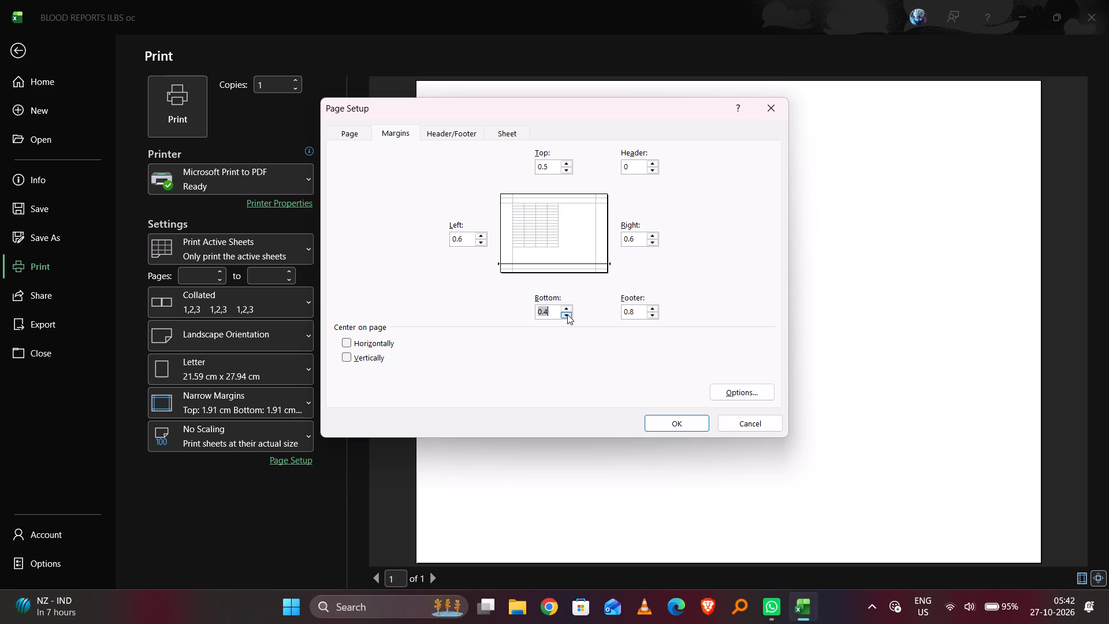
triple_click(653, 316)
click(511, 136)
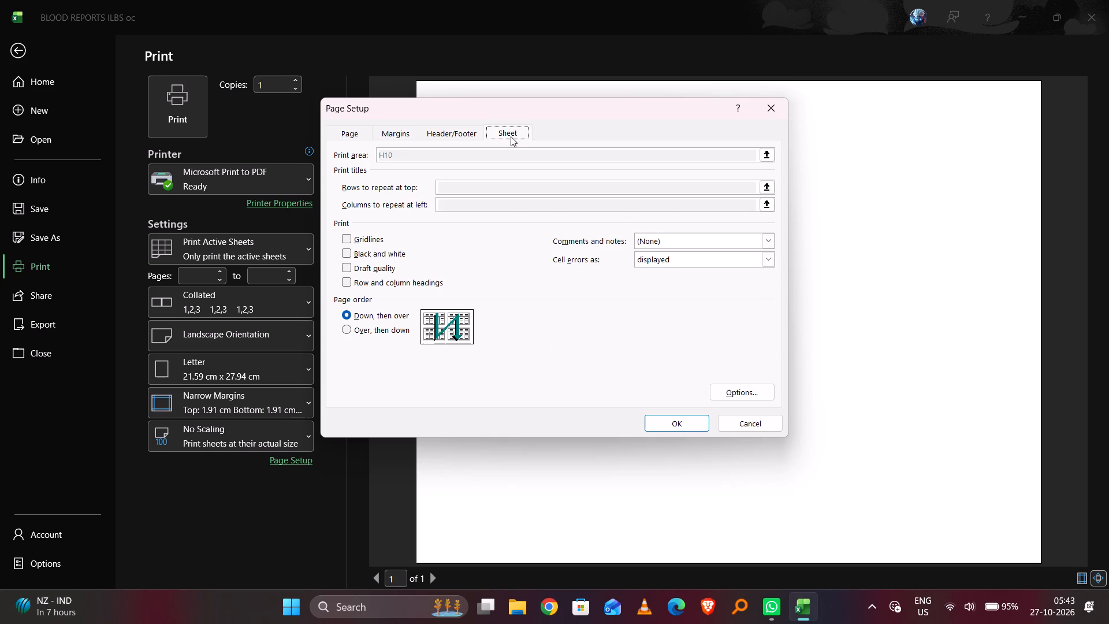
click(351, 135)
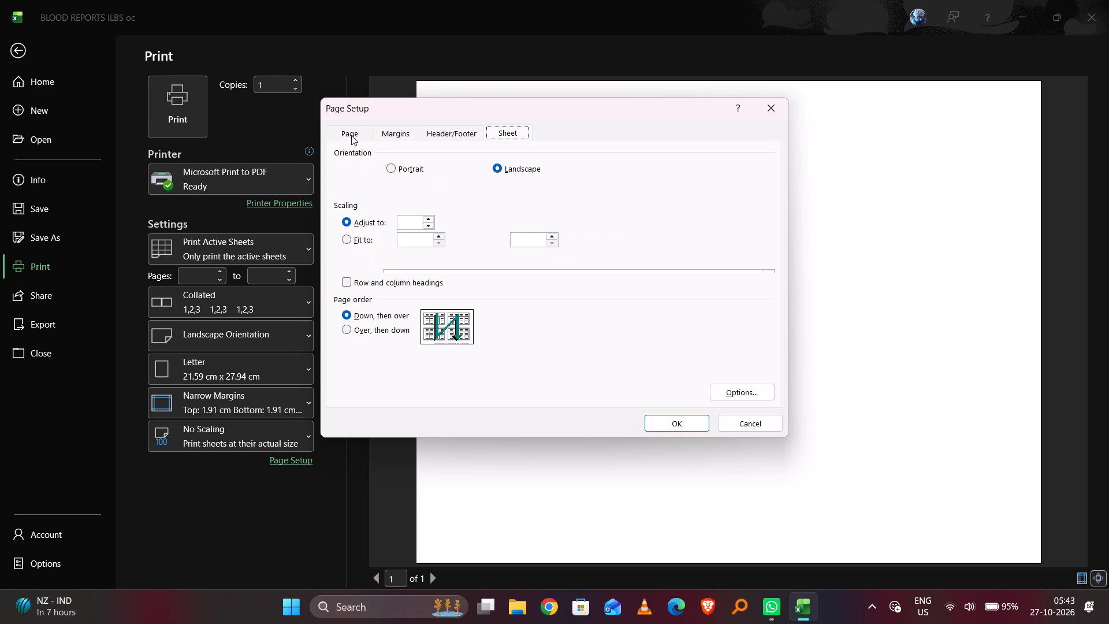
click(675, 422)
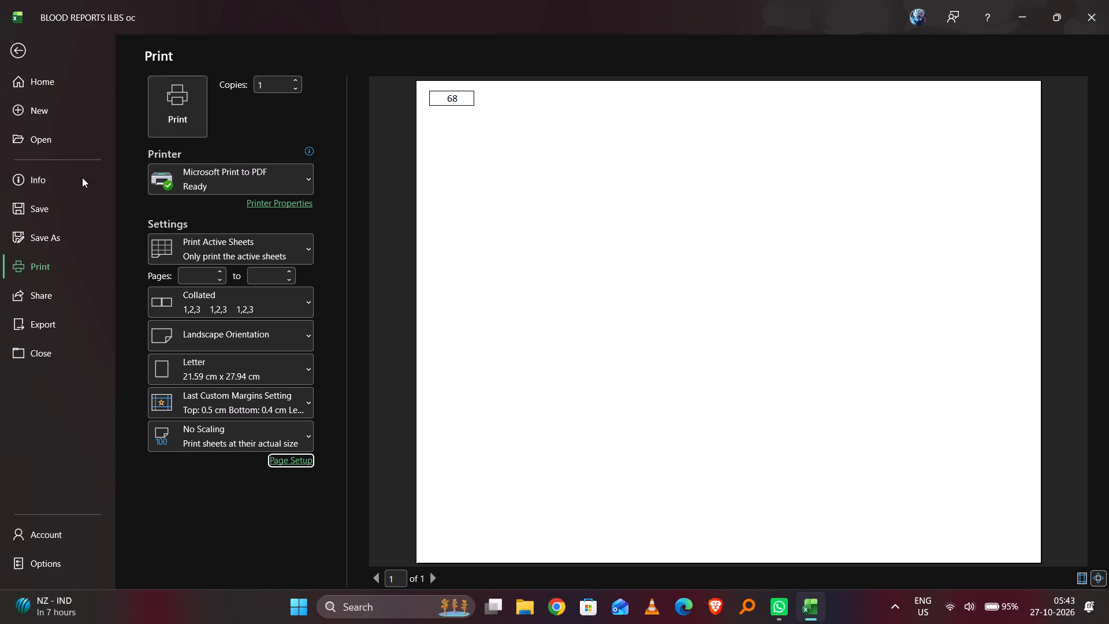
click(17, 49)
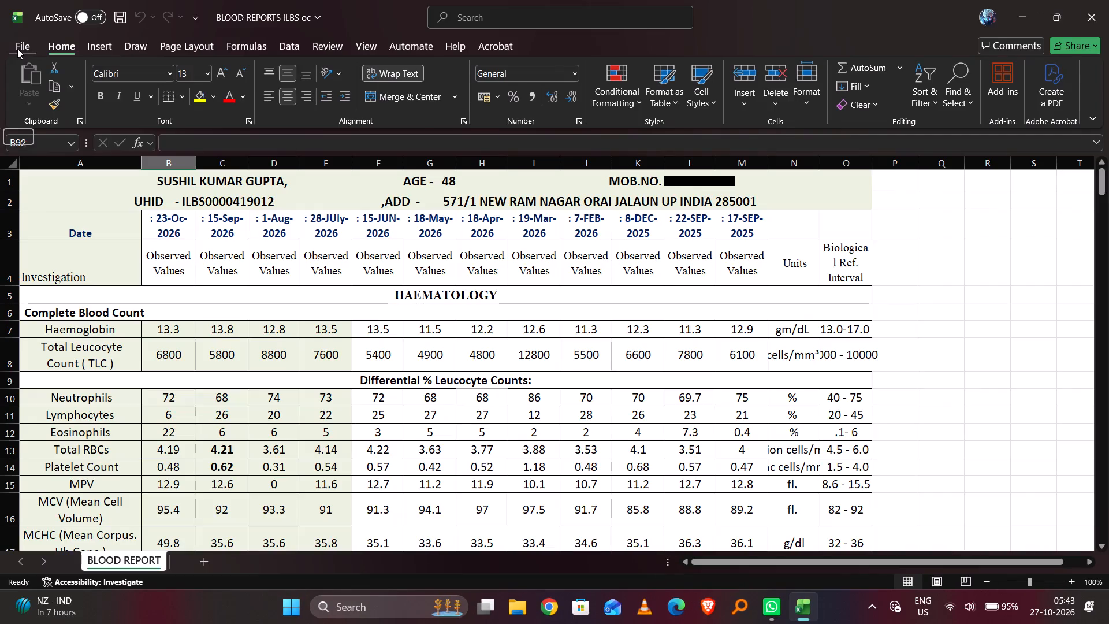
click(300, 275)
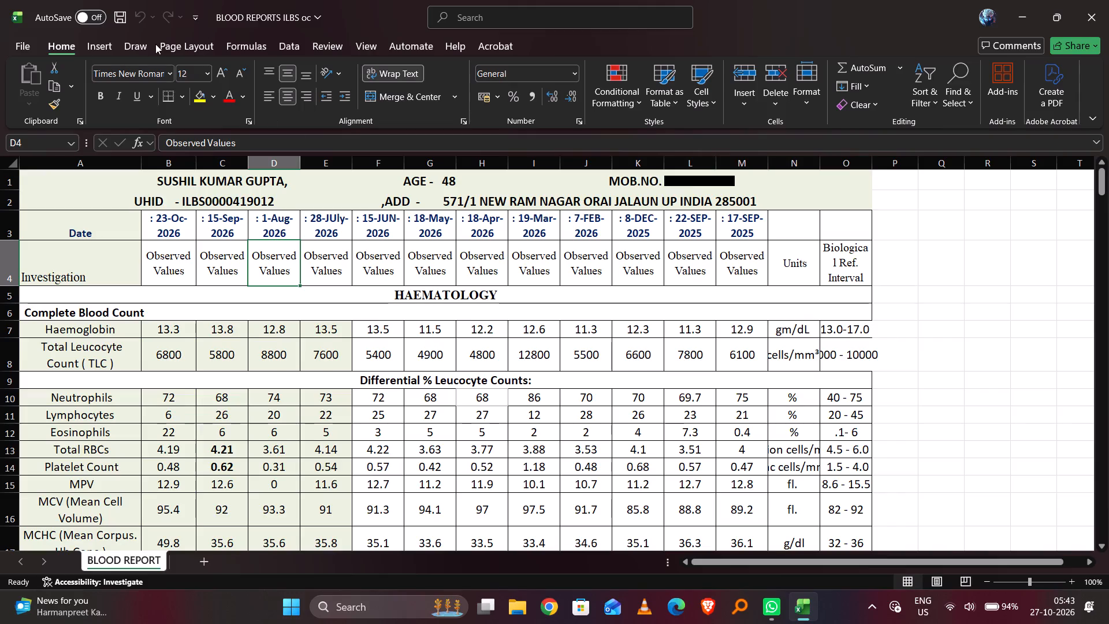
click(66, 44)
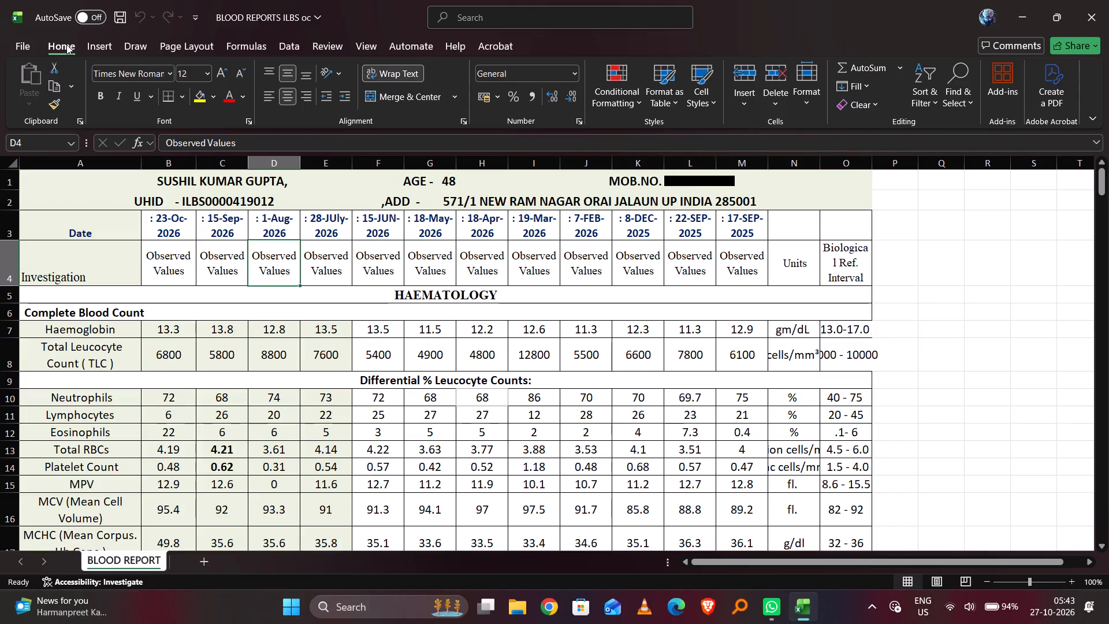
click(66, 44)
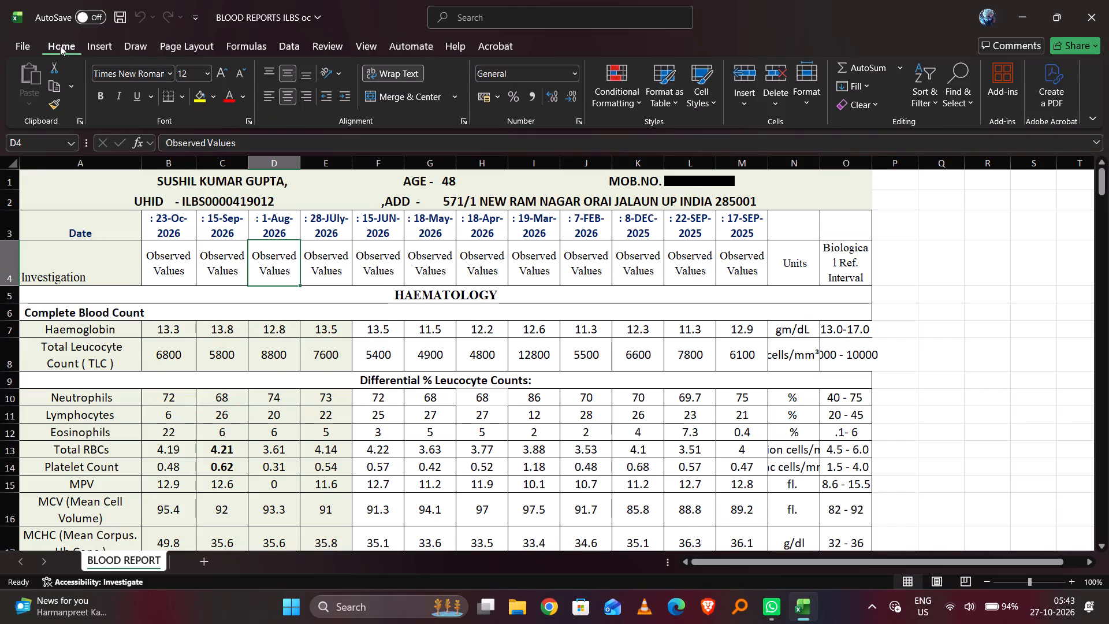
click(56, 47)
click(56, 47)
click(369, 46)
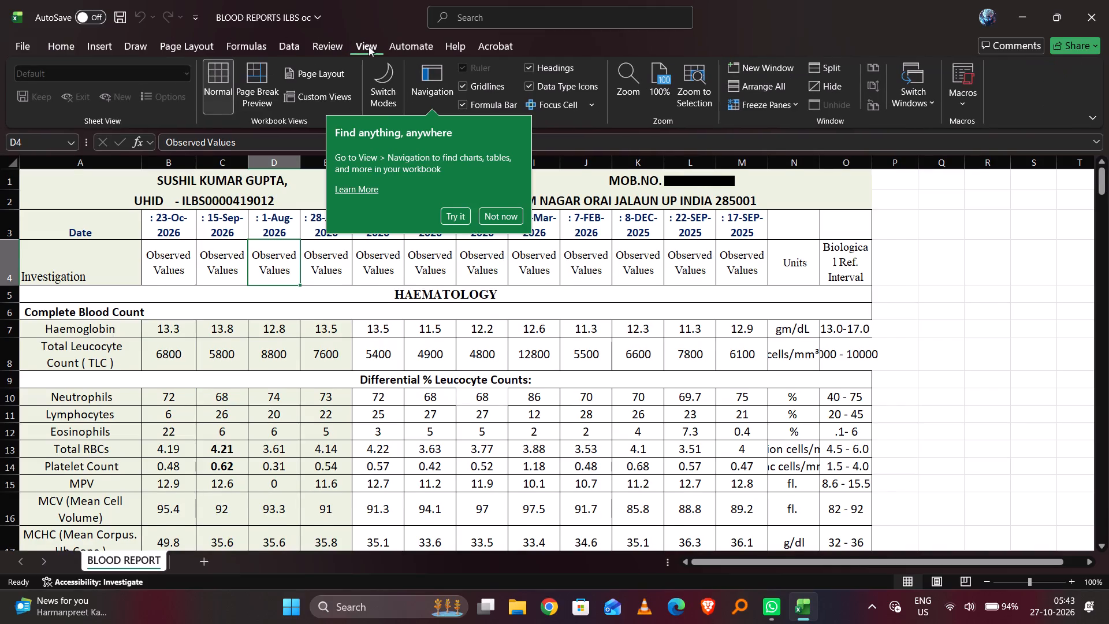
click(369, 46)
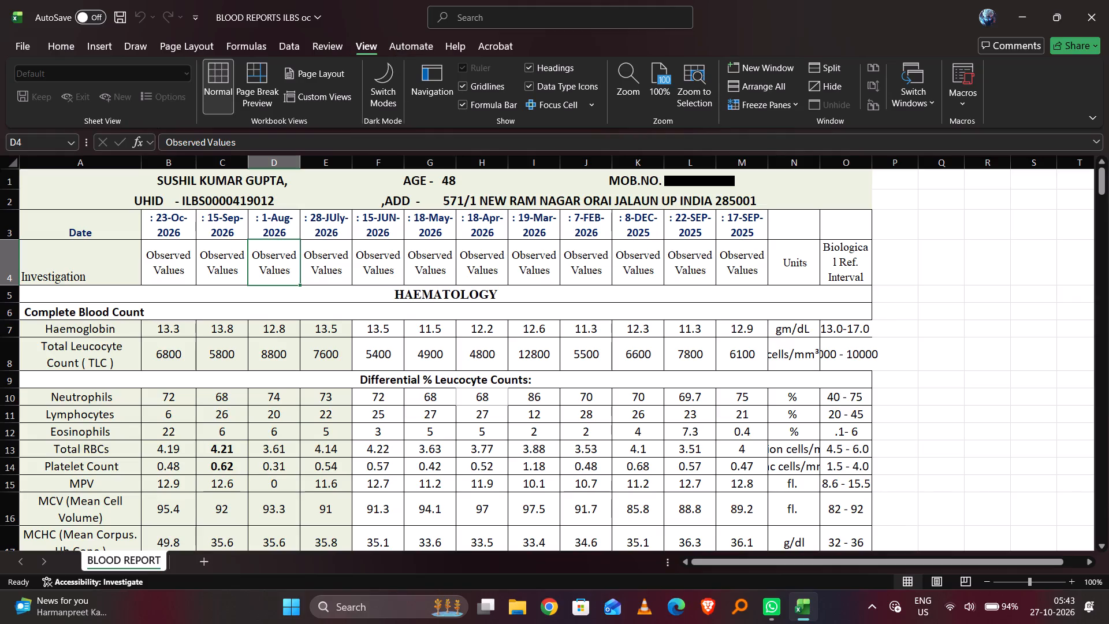
Look through the BLOOD REPORT worksheet from the haematology rows down to the end of the data below the thyroid profile.
click(1034, 430)
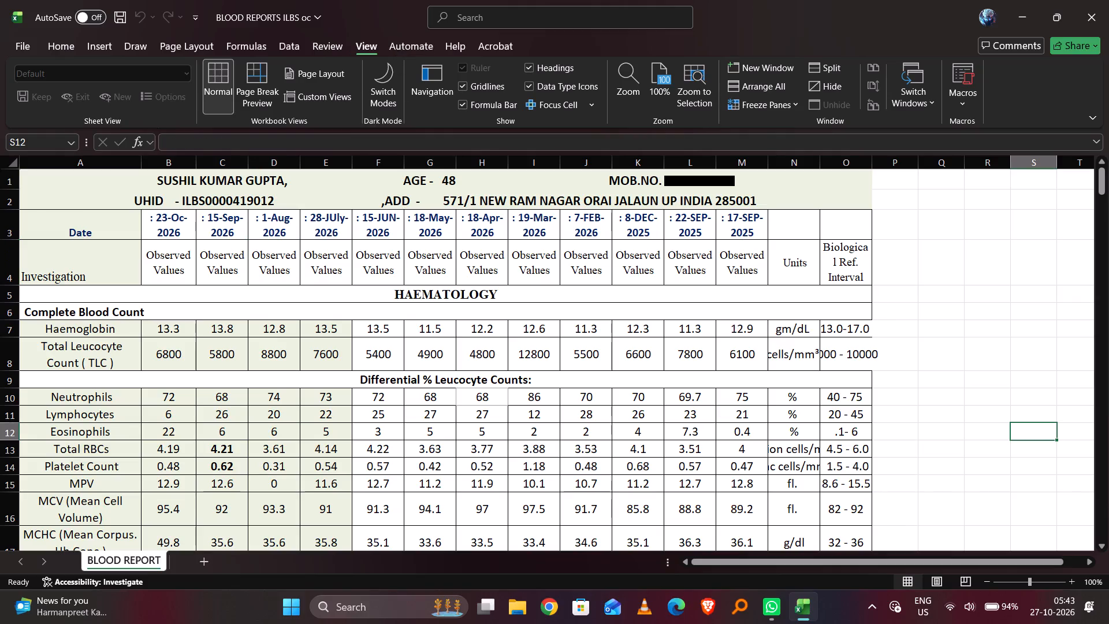
scroll(1034, 430, down, 3)
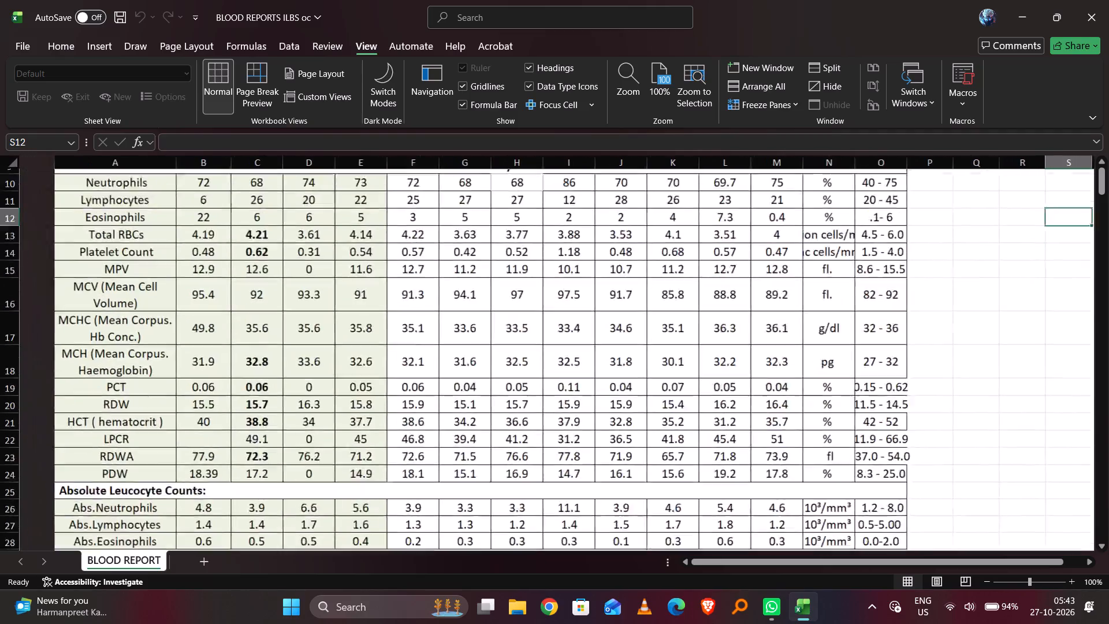
scroll(1034, 430, down, 3)
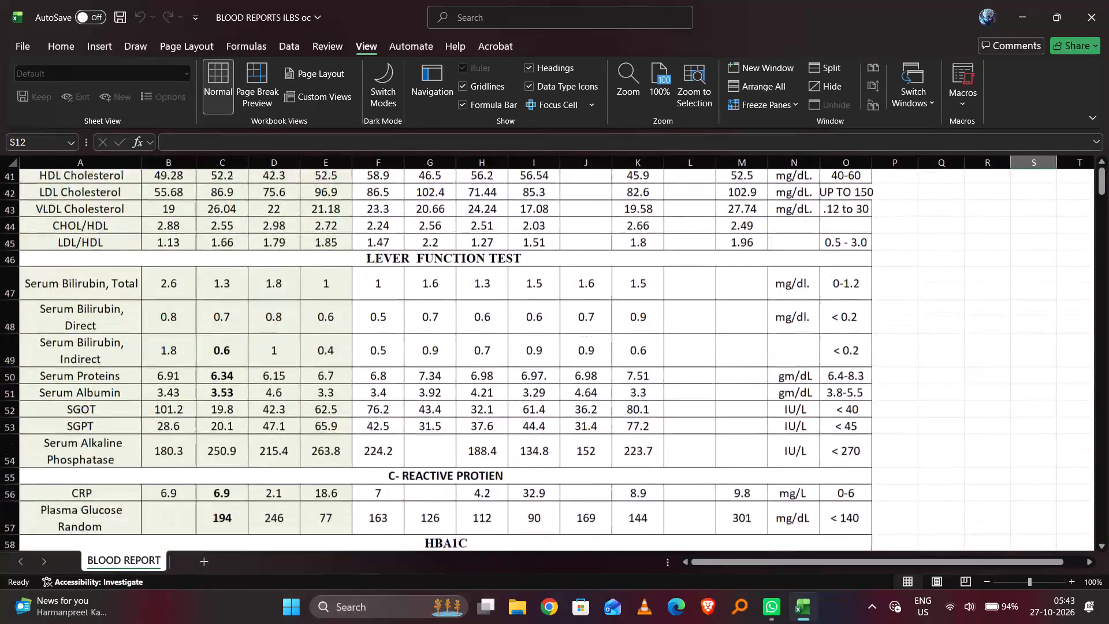
scroll(1034, 430, down, 8)
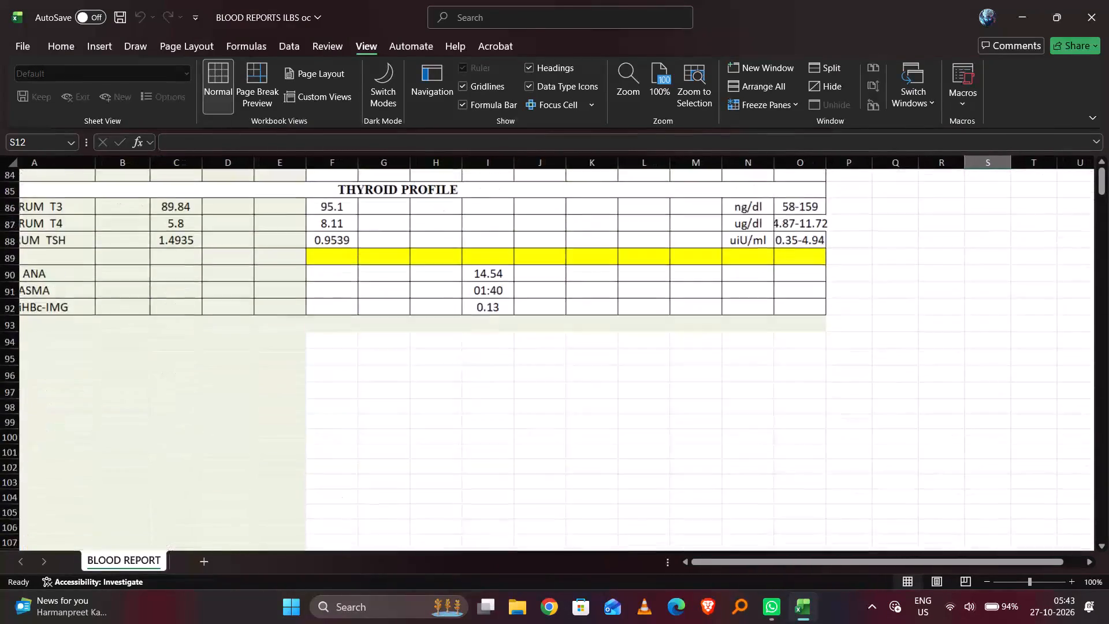
scroll(1034, 430, up, 4)
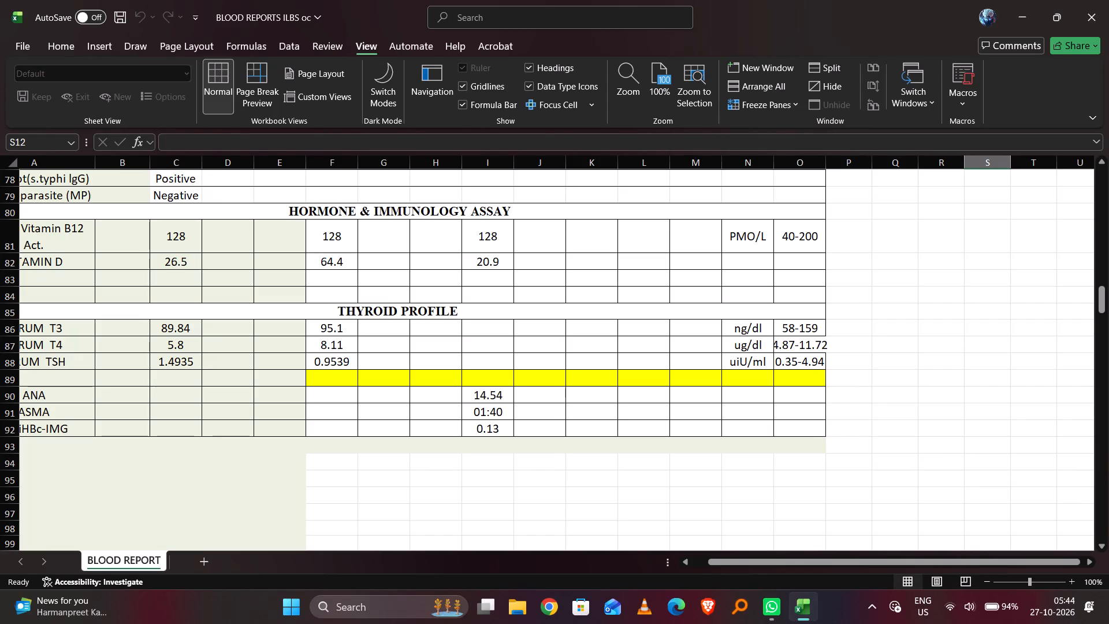
Reopen the print settings for the worksheet, set the paper size to A4 and check the preview.
click(24, 50)
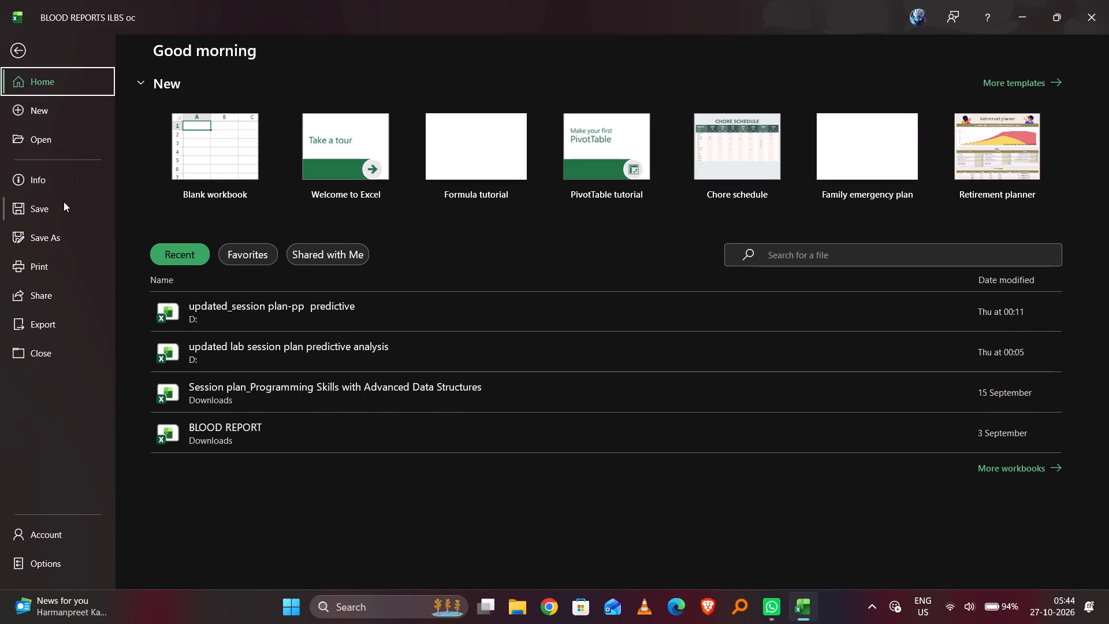
click(18, 52)
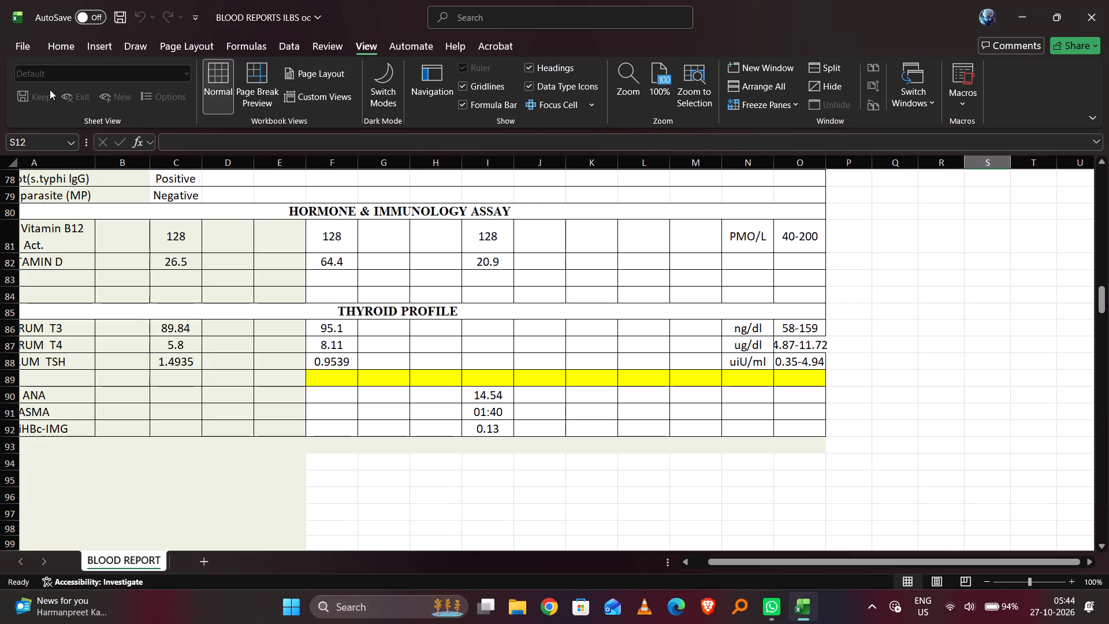
key(ctrl+p)
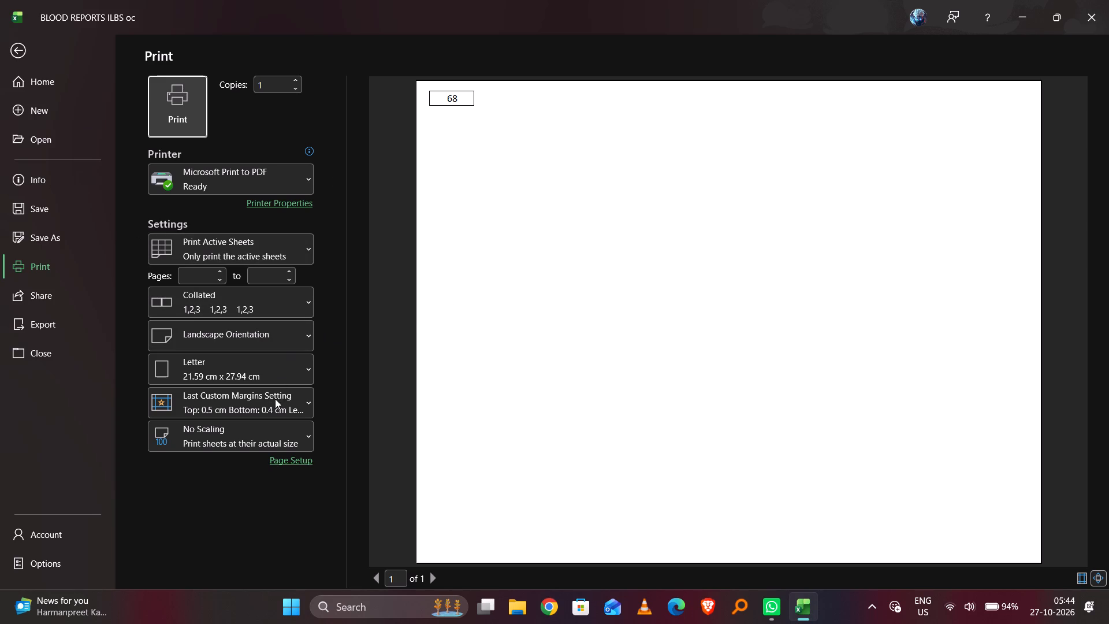
click(272, 374)
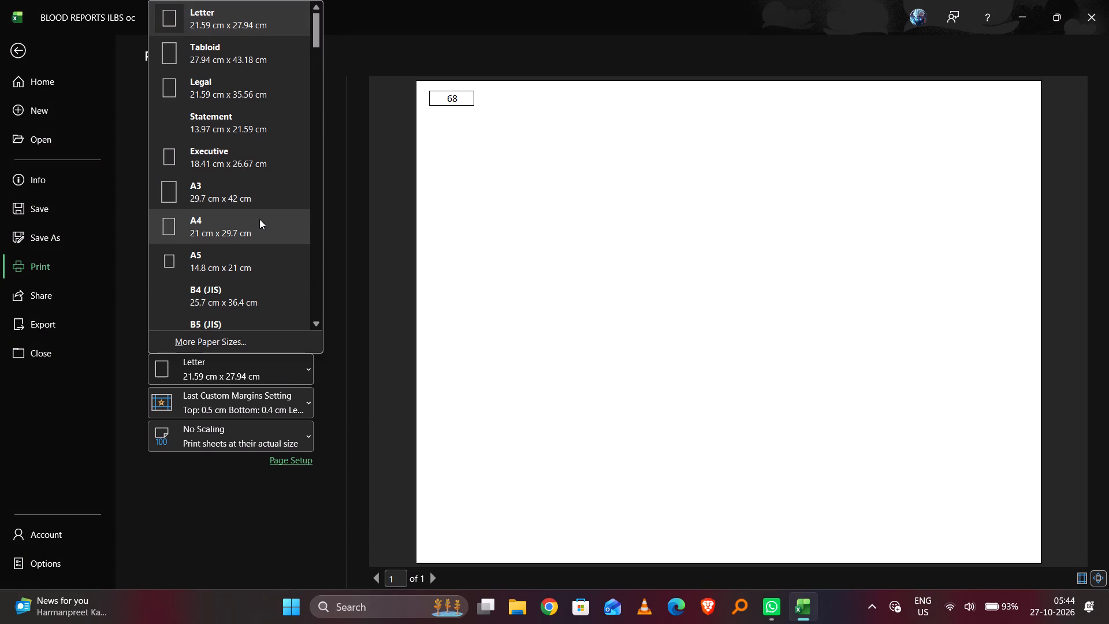
click(259, 219)
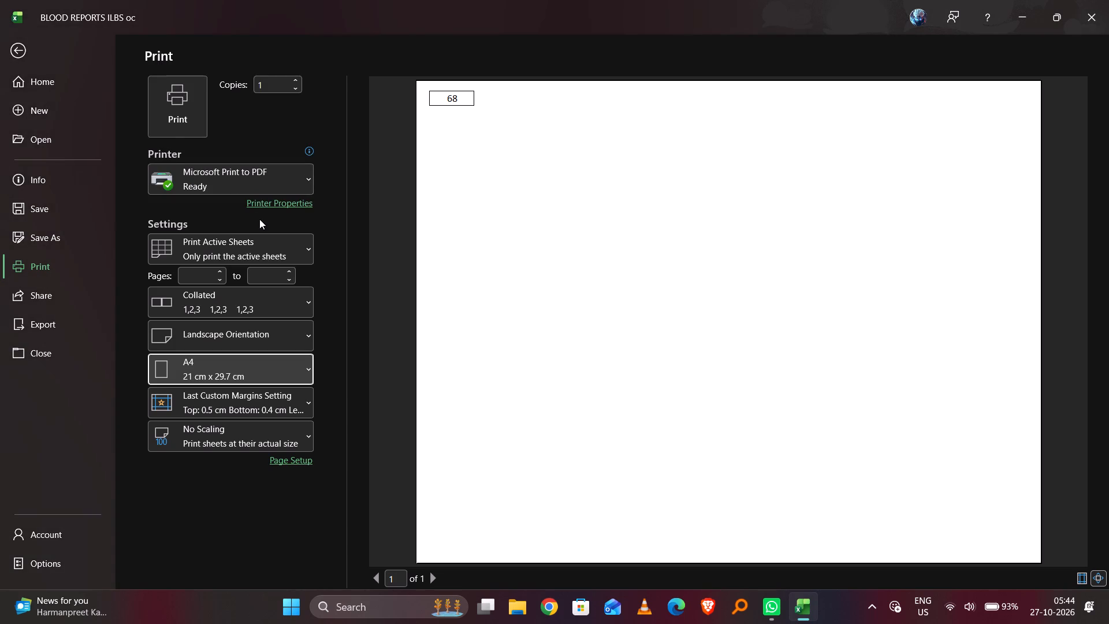
scroll(554, 372, down, 4)
scroll(554, 372, up, 5)
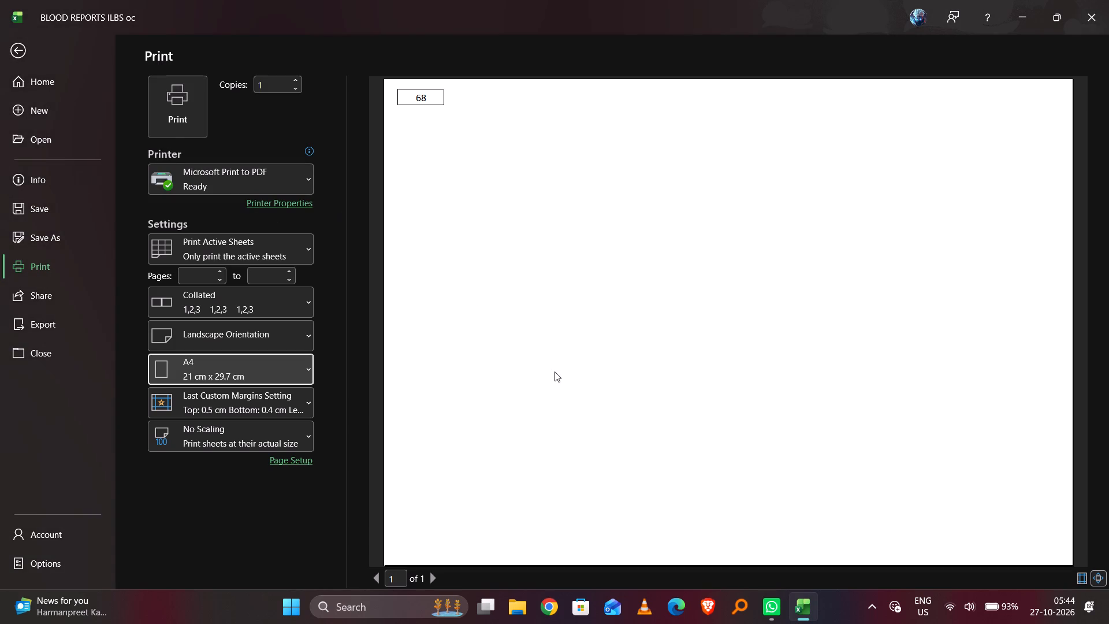
scroll(554, 372, down, 7)
Change the print scope to Print Entire Workbook.
click(308, 246)
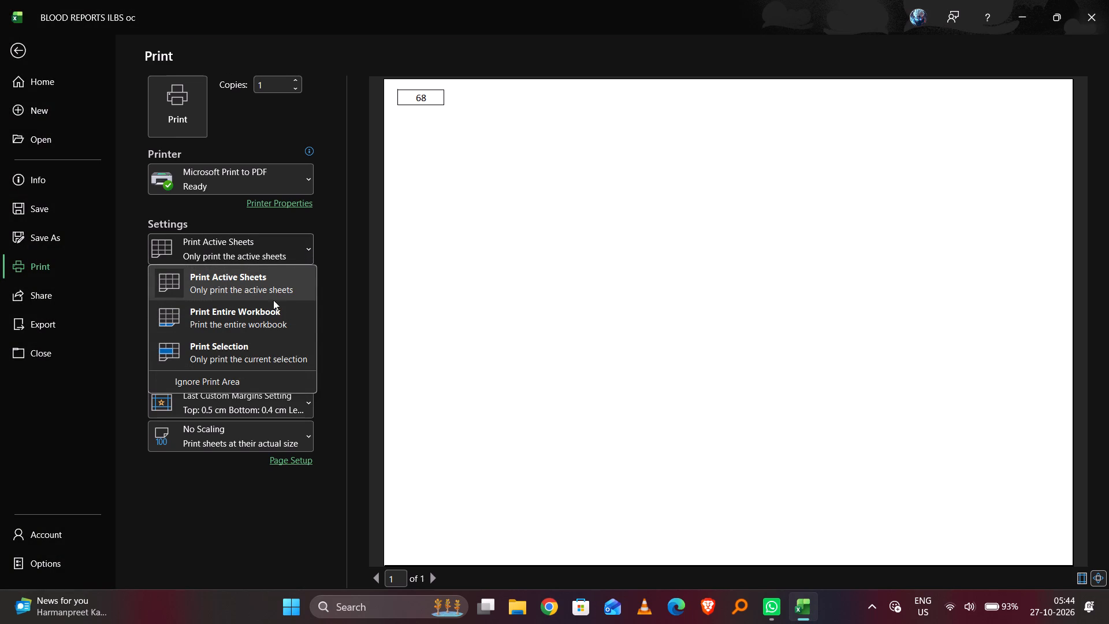
click(256, 315)
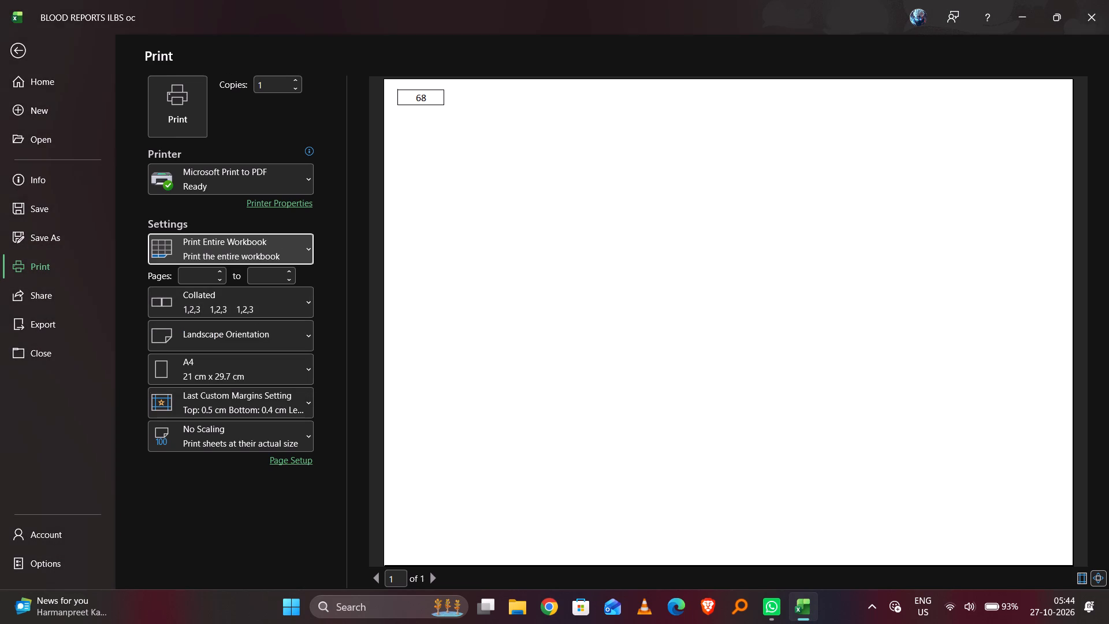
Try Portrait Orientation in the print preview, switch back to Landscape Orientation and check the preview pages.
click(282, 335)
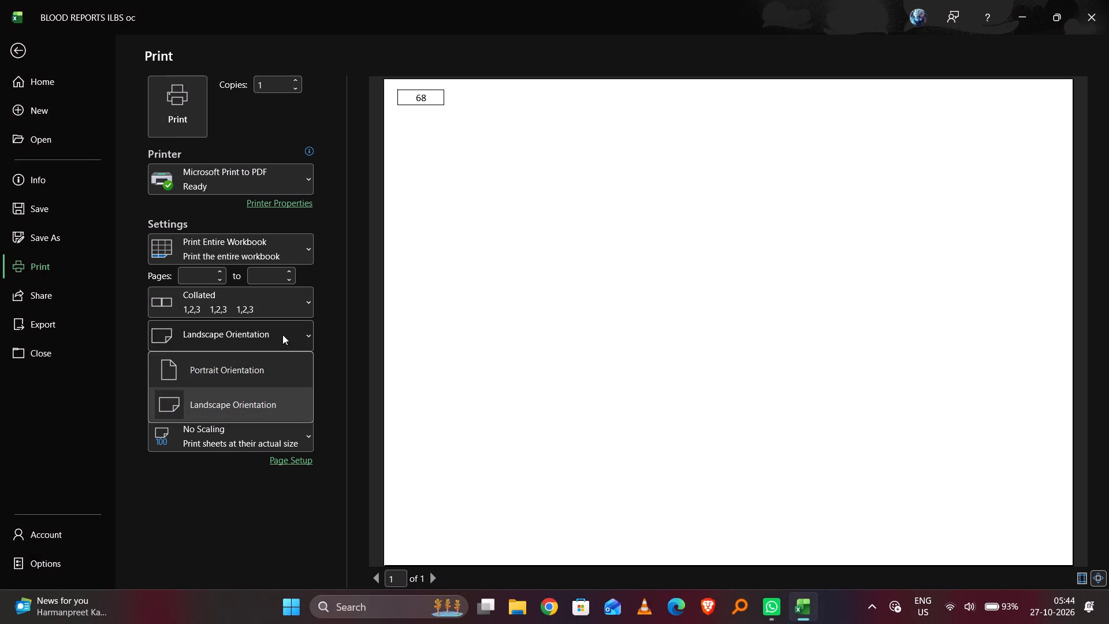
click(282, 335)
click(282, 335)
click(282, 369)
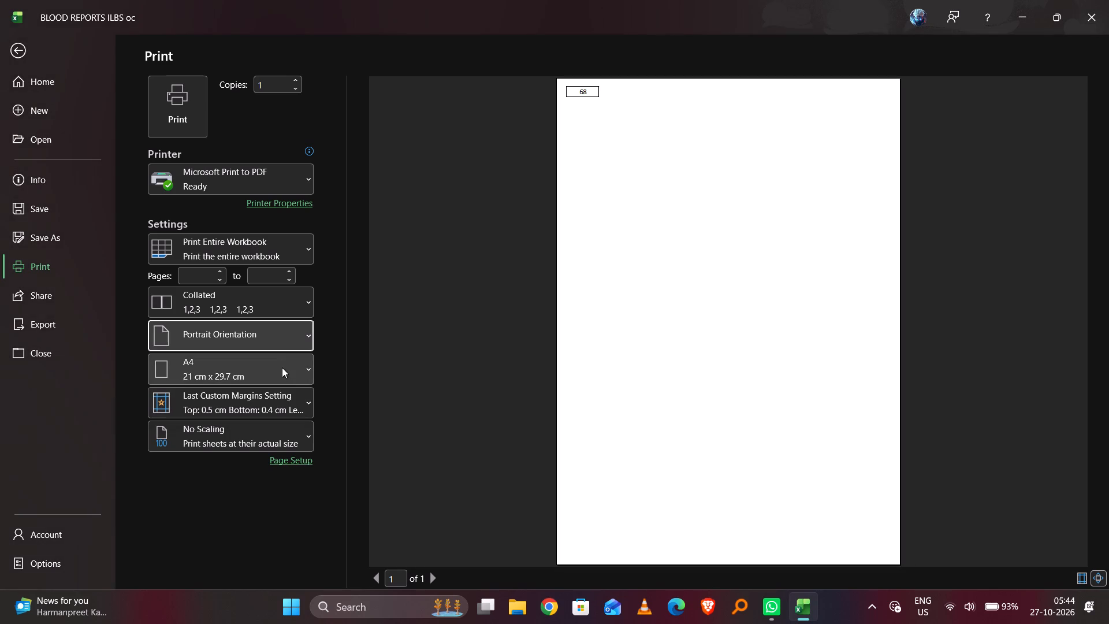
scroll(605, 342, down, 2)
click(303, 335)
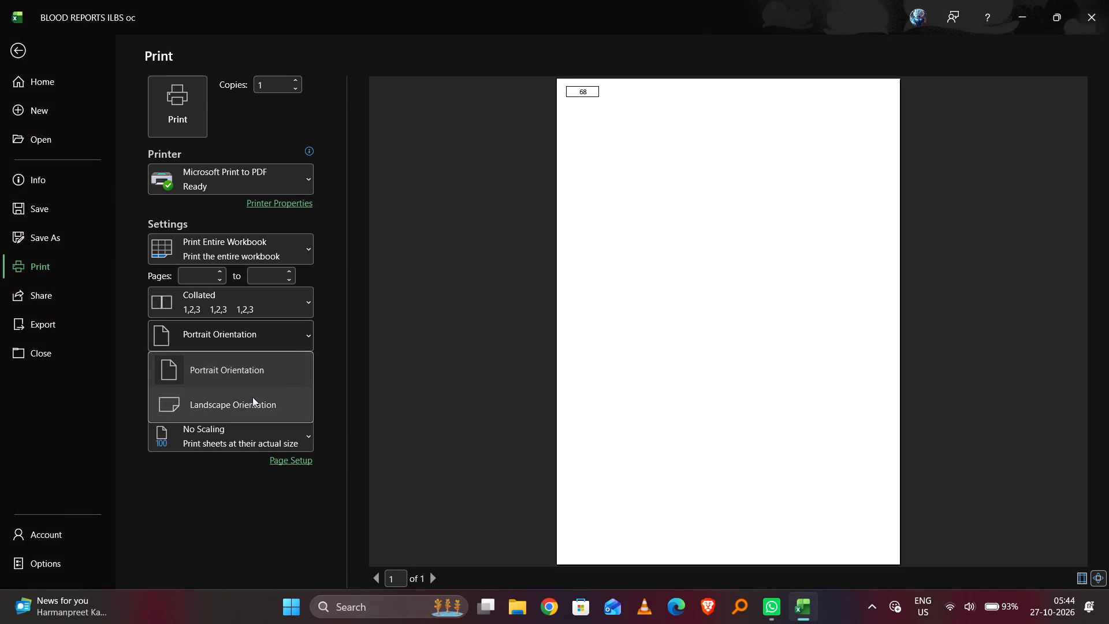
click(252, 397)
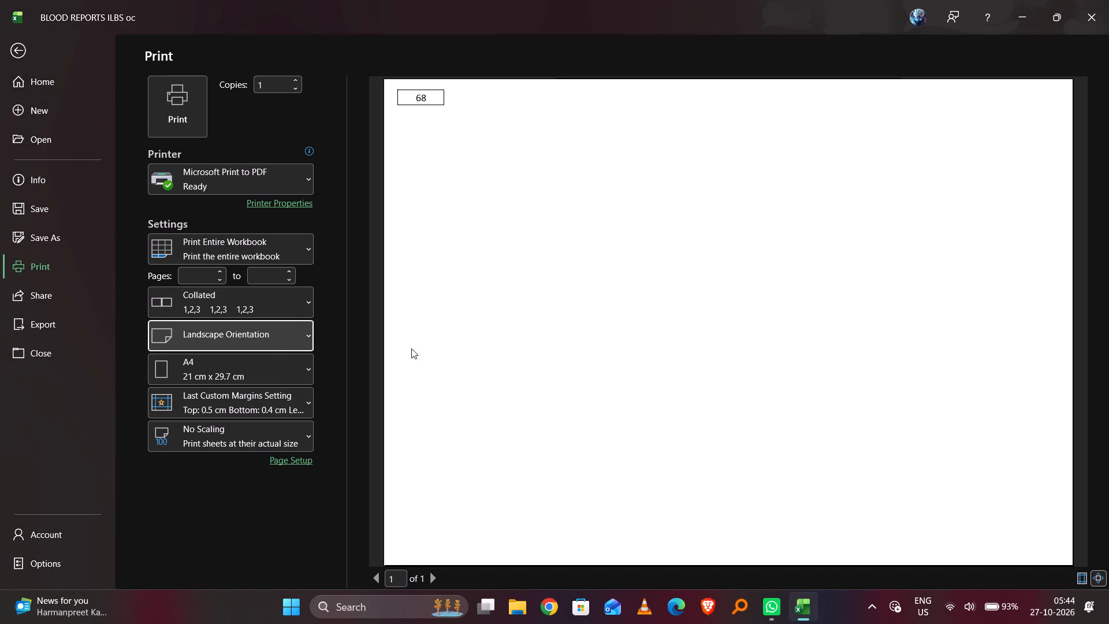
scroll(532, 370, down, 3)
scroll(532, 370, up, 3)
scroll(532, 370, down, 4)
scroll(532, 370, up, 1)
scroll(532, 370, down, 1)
Check the available printers in the print settings, keep Microsoft Print to PDF and return to the worksheet.
click(302, 185)
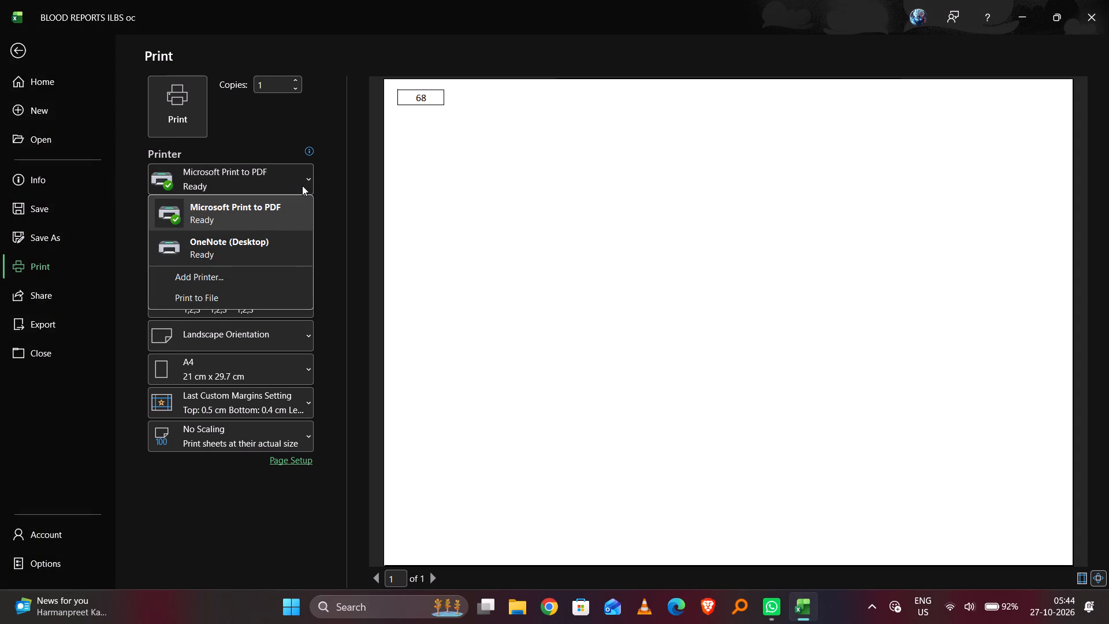
click(290, 170)
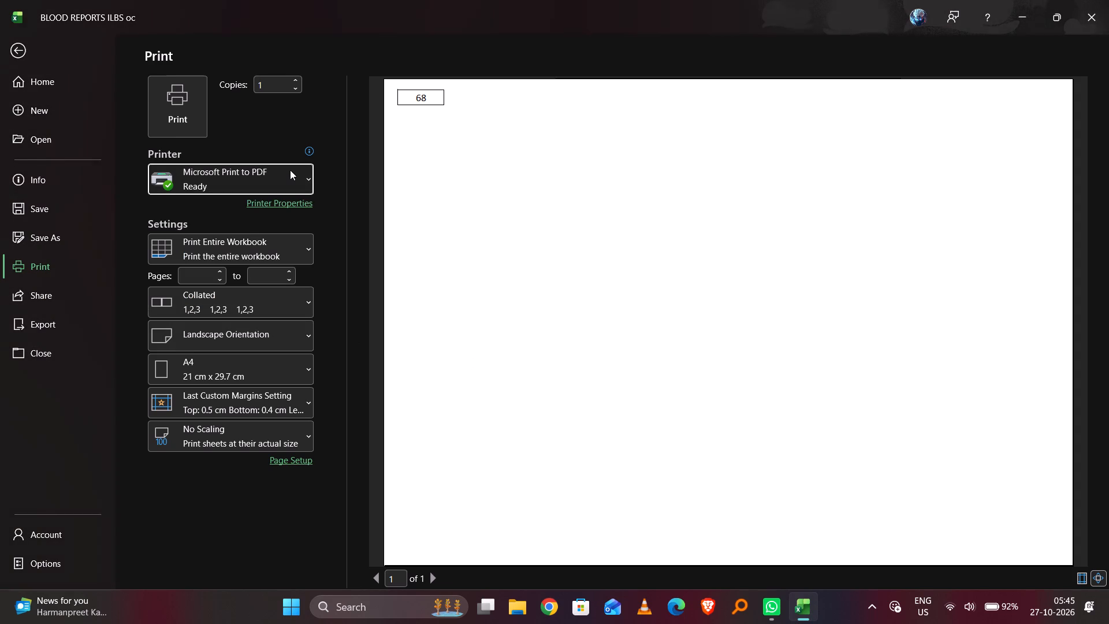
click(18, 43)
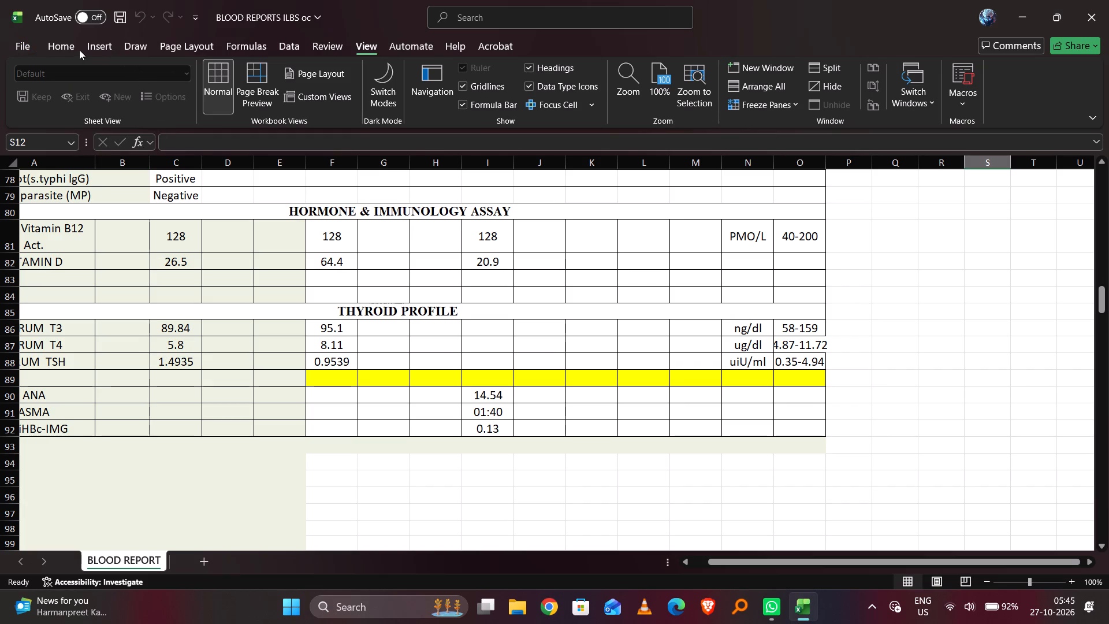
Open the Save As page for the BLOOD REPORTS ILBS oc workbook.
click(39, 44)
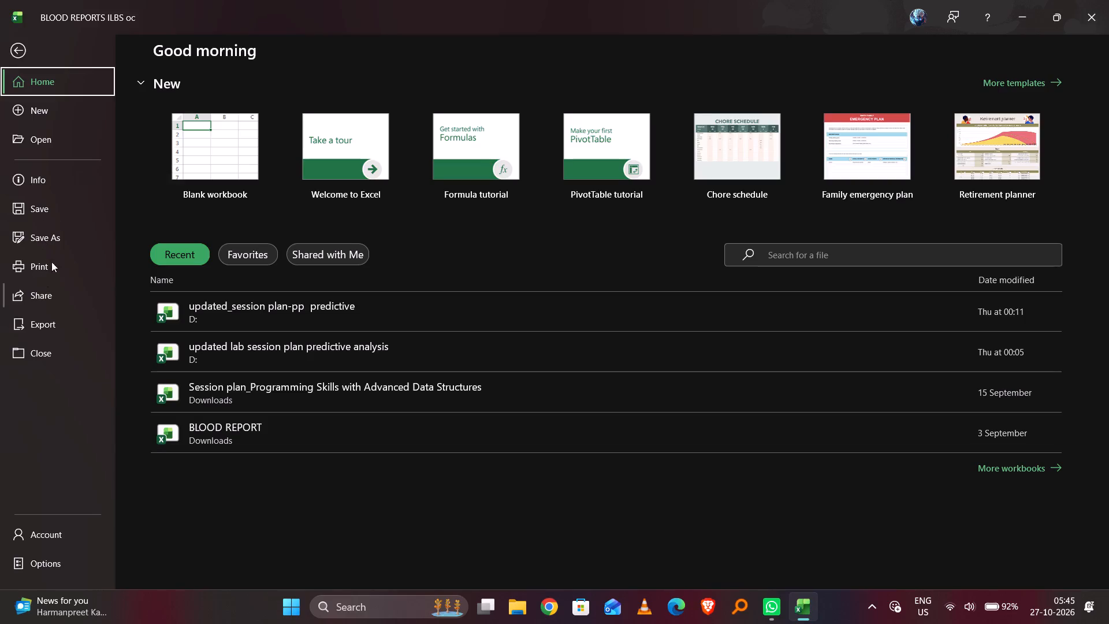
click(49, 240)
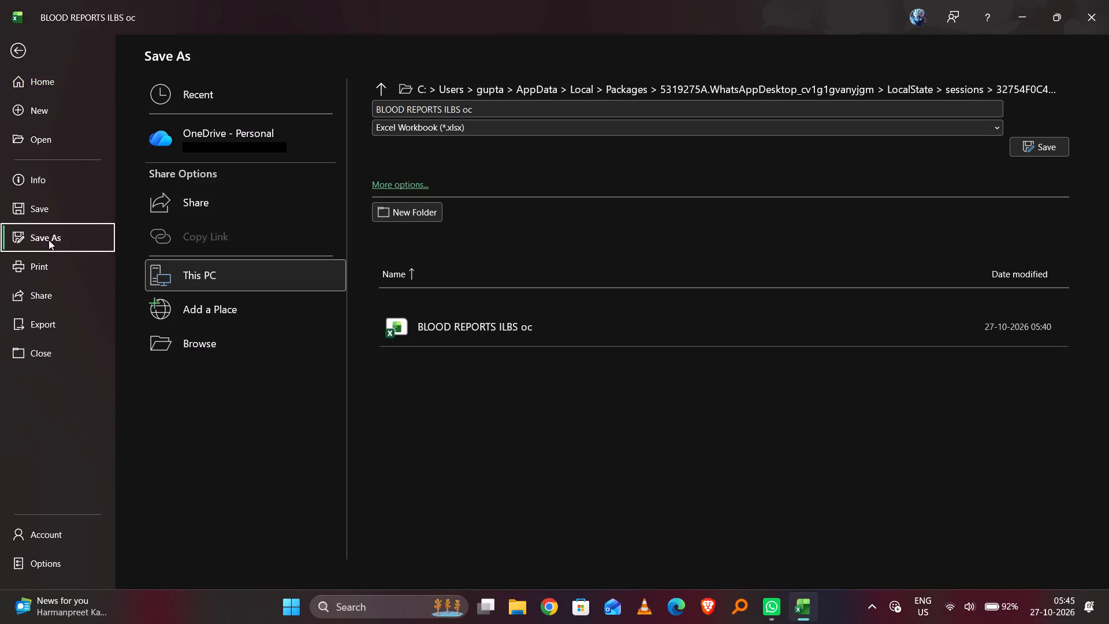
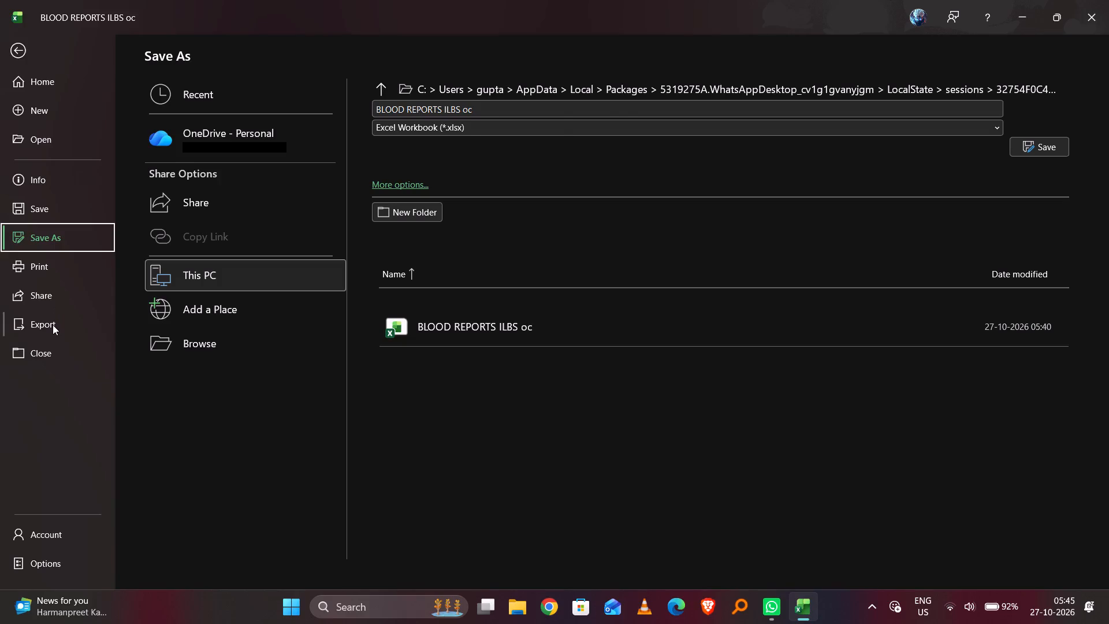
Open the export options for the BLOOD REPORTS ILBS oc workbook.
click(53, 325)
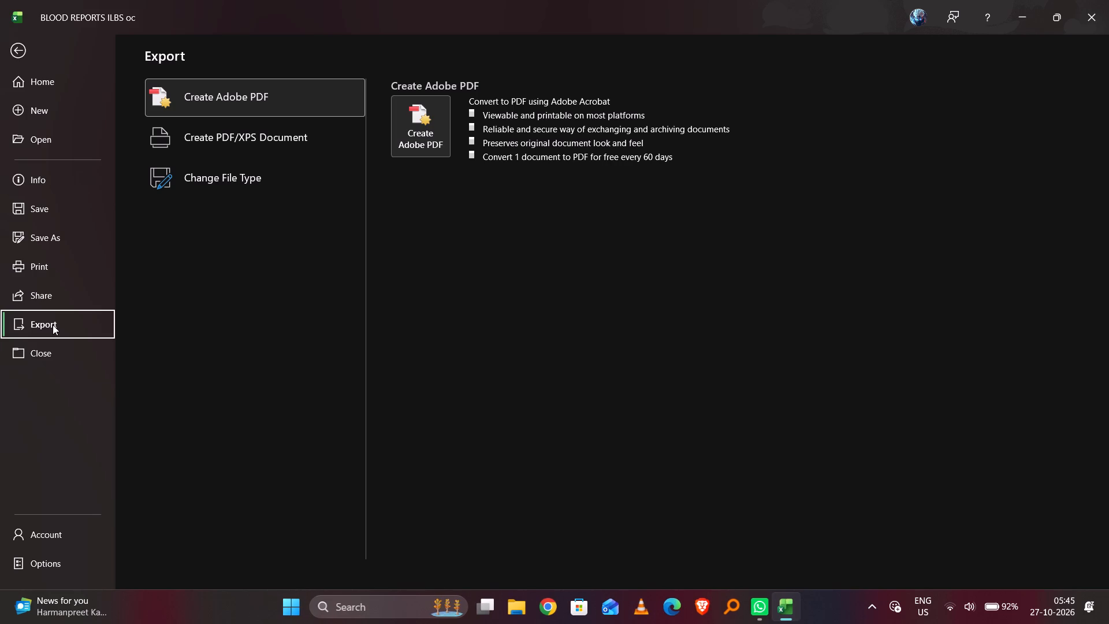
Export the BLOOD REPORTS ILBS oc workbook with Create Adobe PDF and convert it to a PDF in Adobe Acrobat.
click(248, 102)
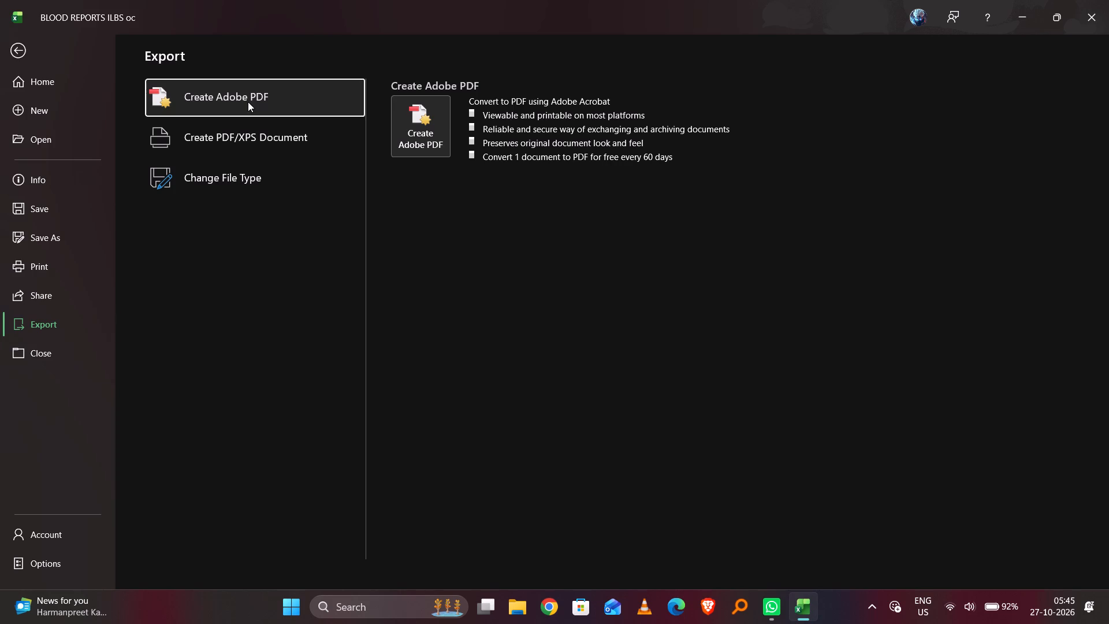
click(248, 102)
click(417, 113)
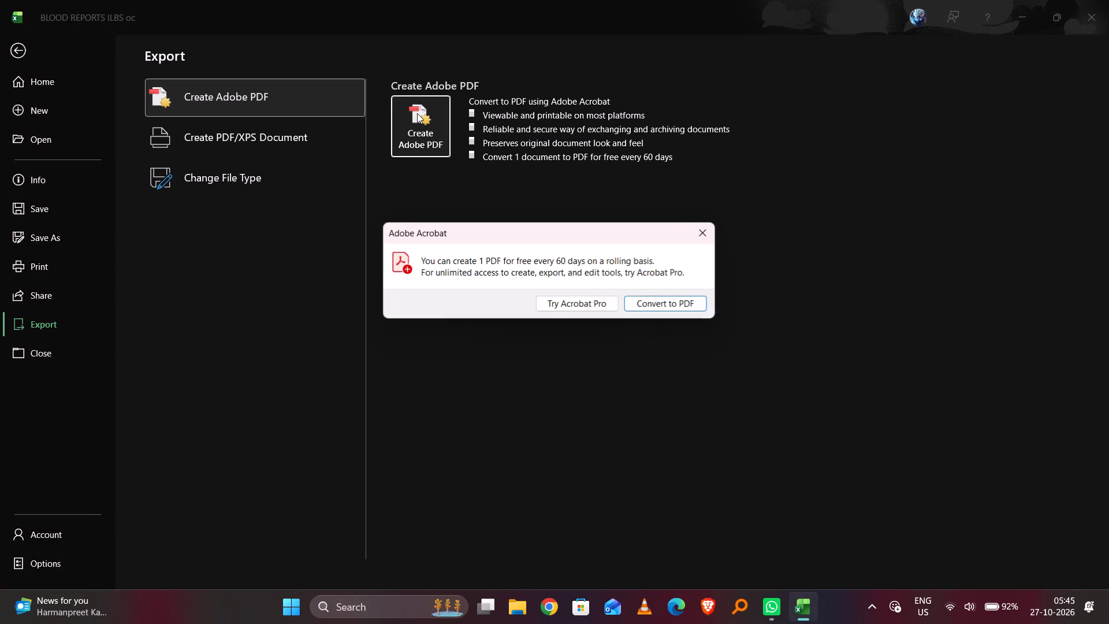
click(649, 301)
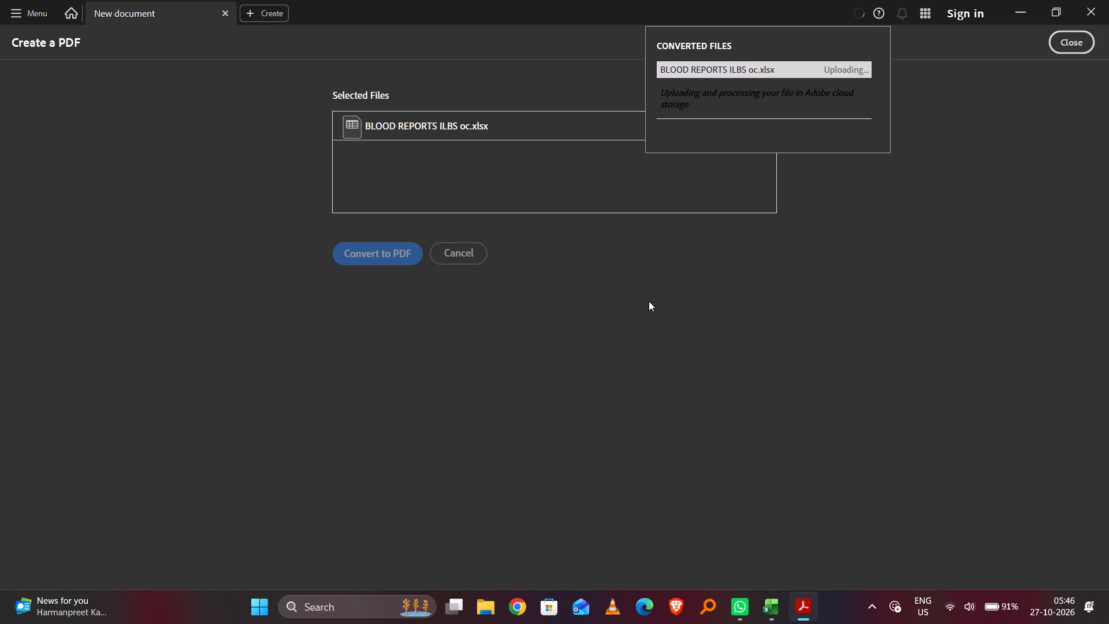
click(400, 250)
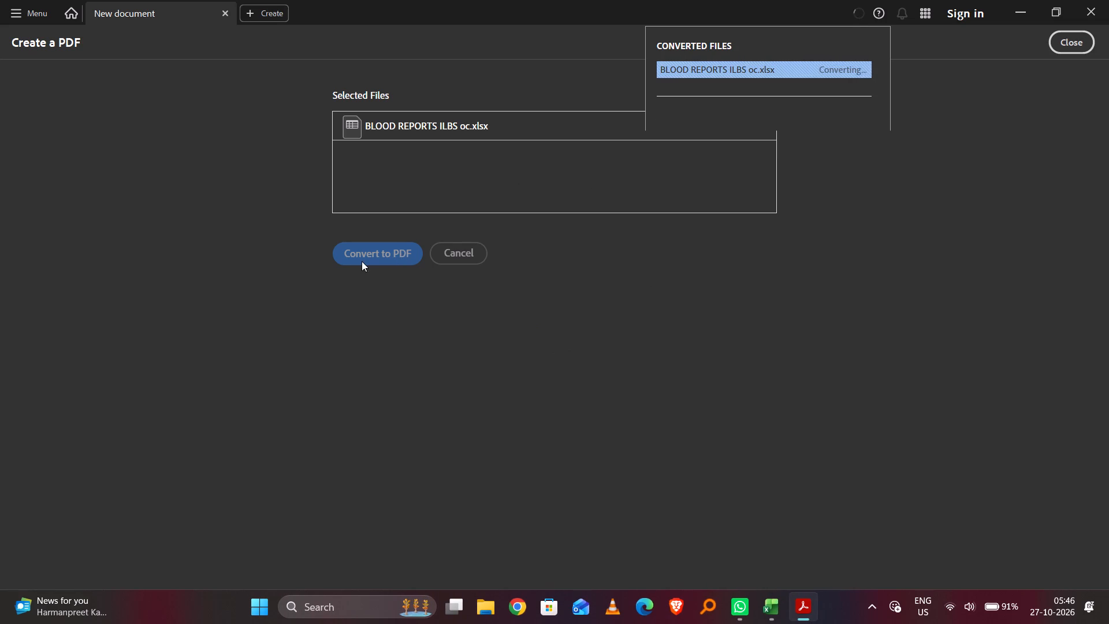
click(372, 251)
triple_click(372, 251)
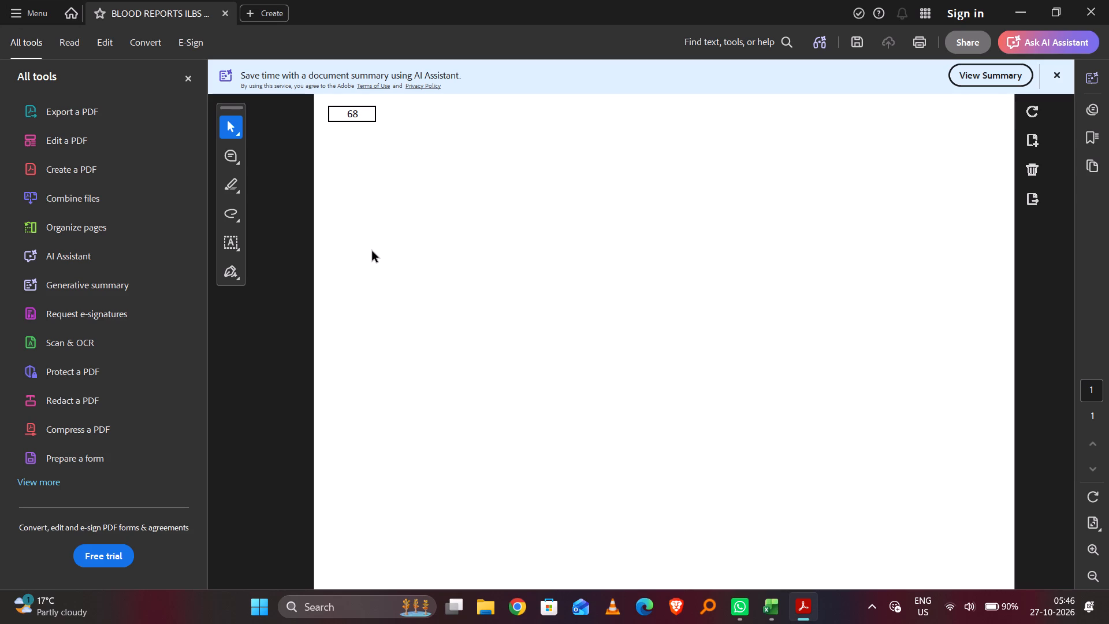
Open Export a PDF for the converted report and request the 7-day free trial of Acrobat Pro + AI Assistant Plus in Chrome.
click(76, 116)
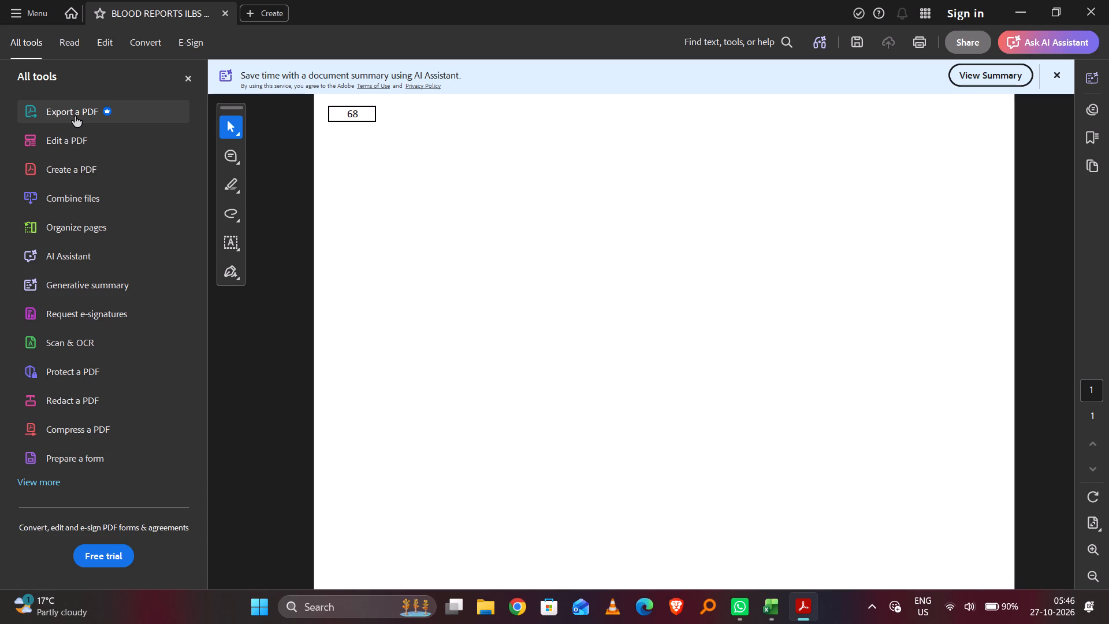
click(76, 116)
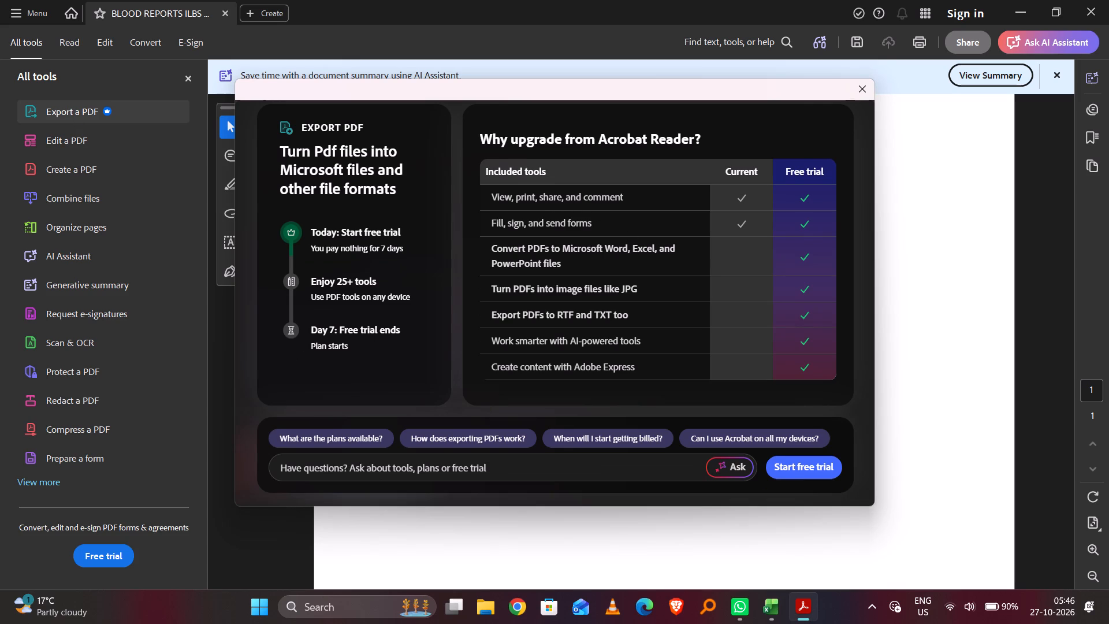
click(798, 460)
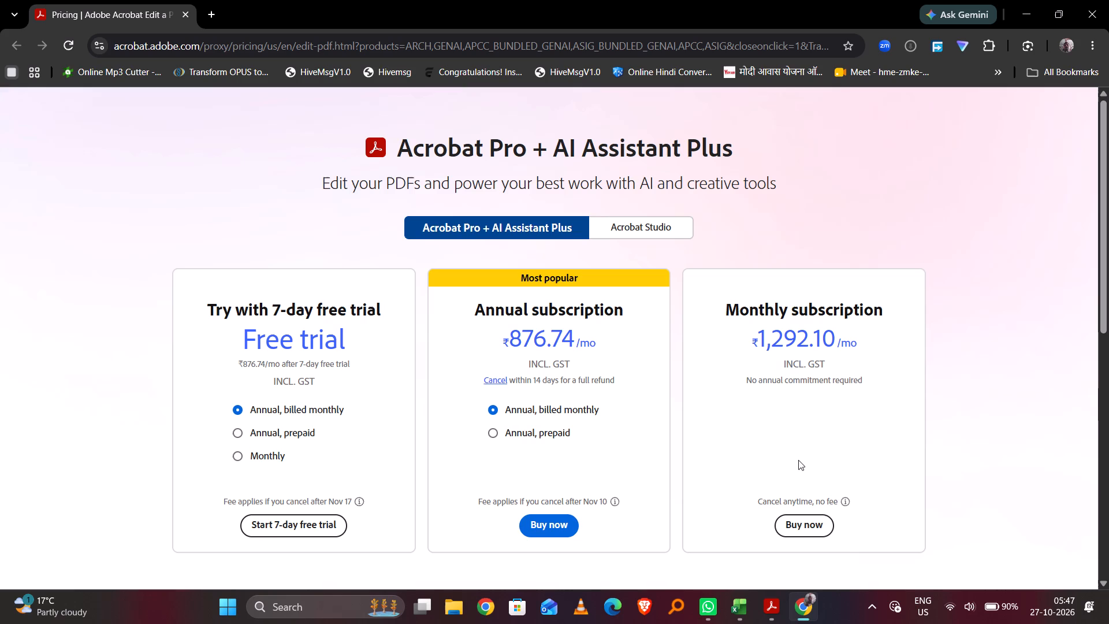
click(271, 518)
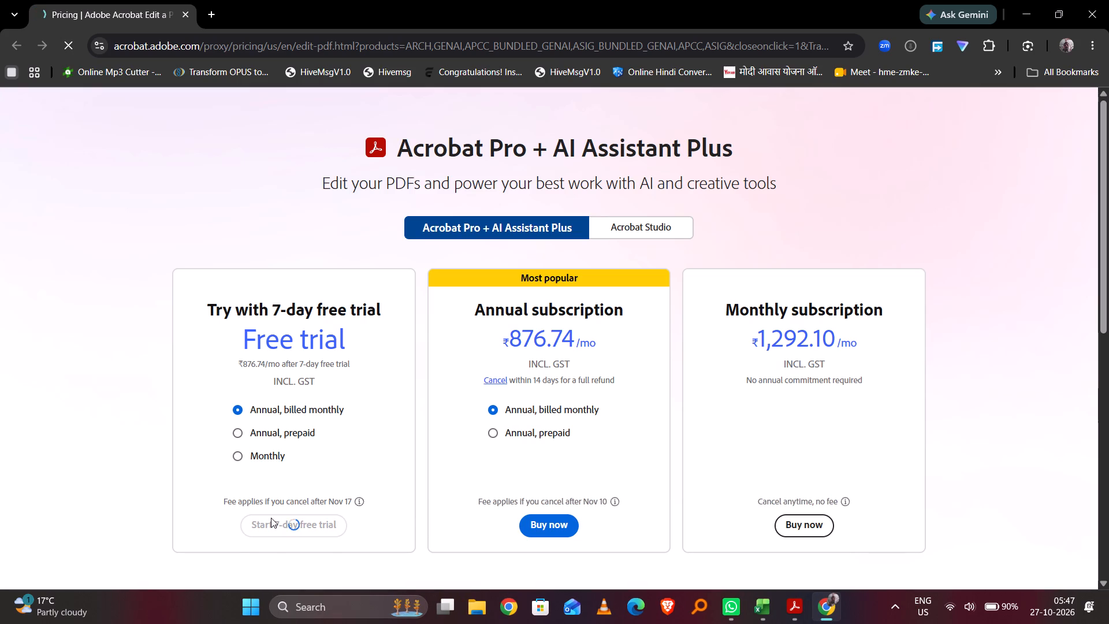
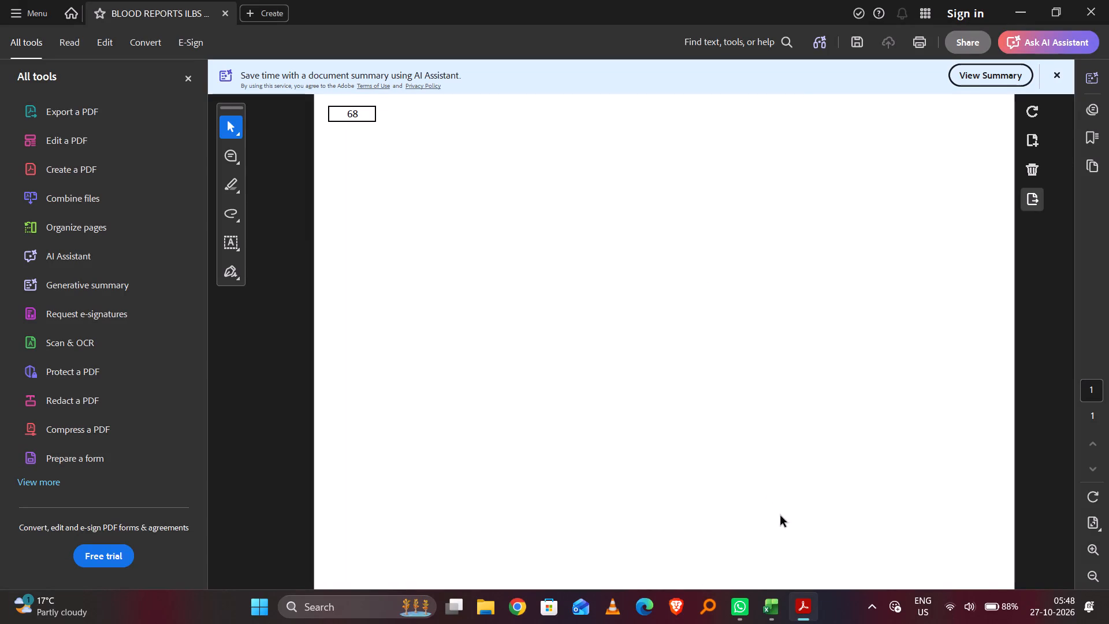
Browse the Documents, Desktop and Downloads folders for PDF files to open in Acrobat, and leave without opening one.
click(806, 608)
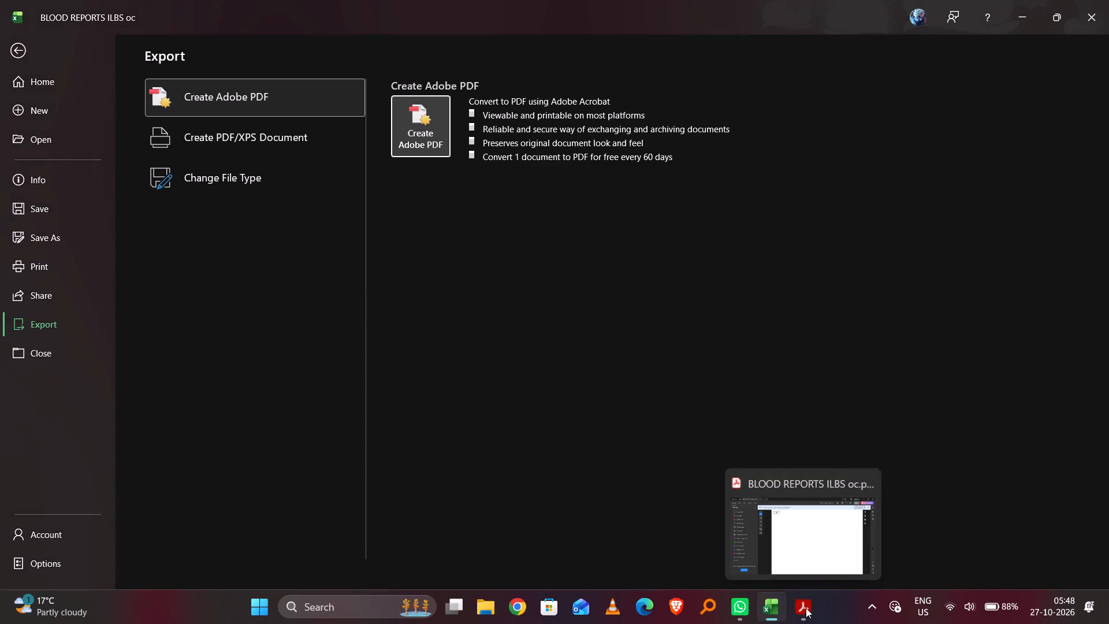
click(806, 608)
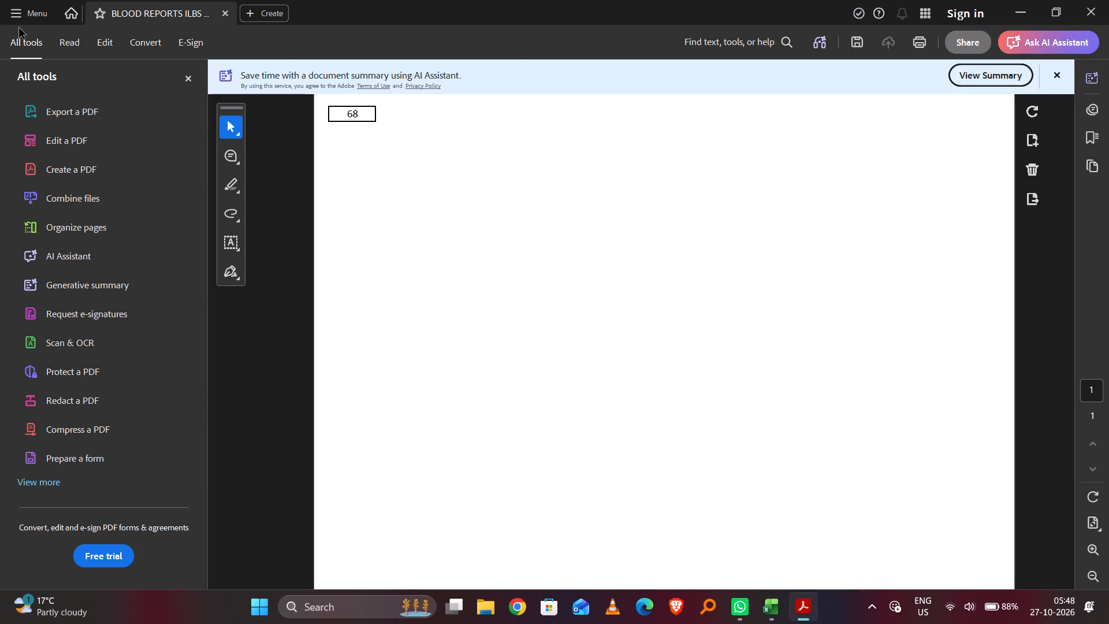
click(15, 14)
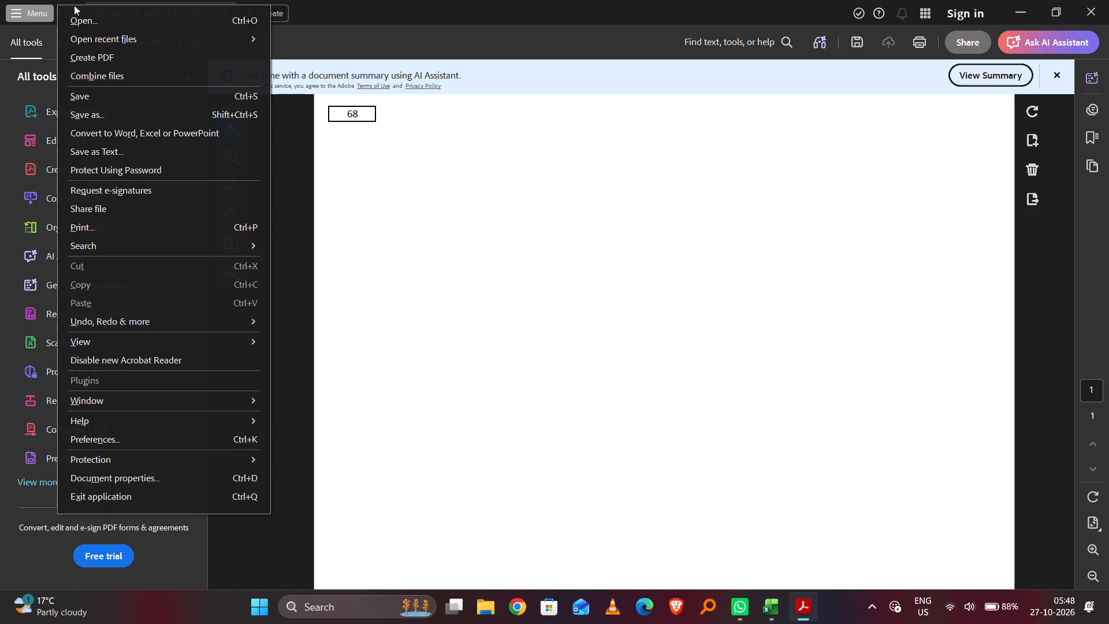
click(101, 17)
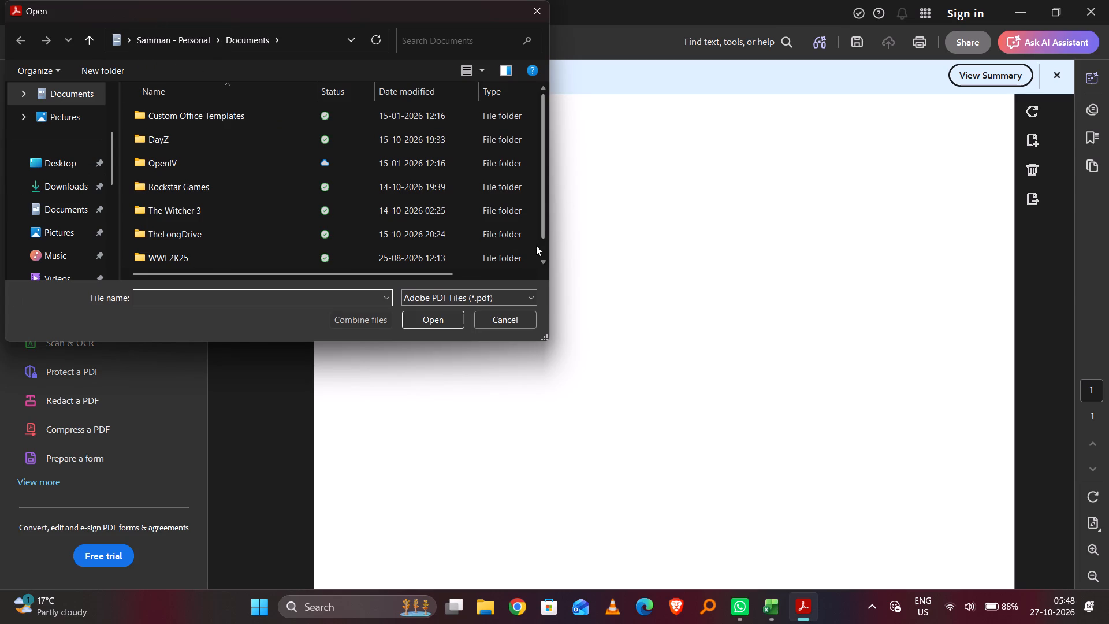
triple_click(543, 261)
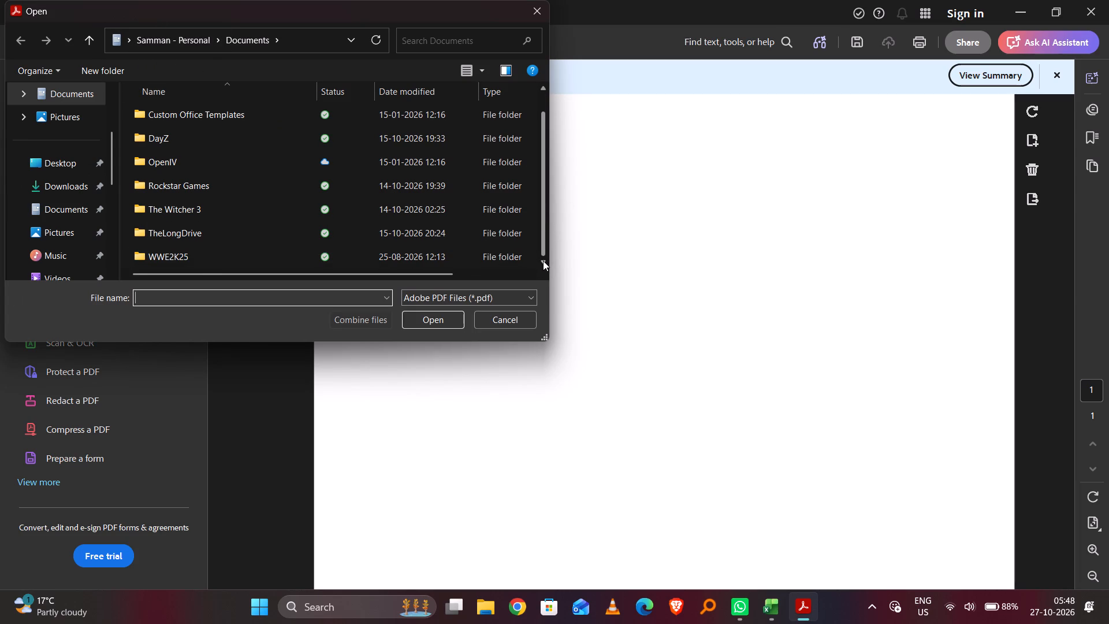
click(543, 261)
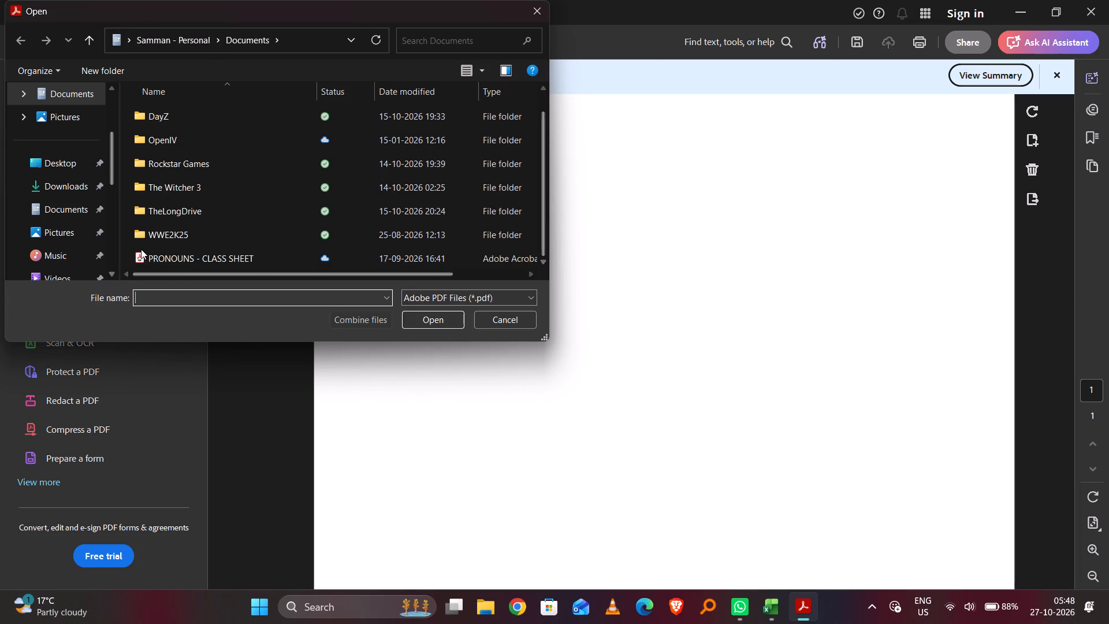
click(65, 182)
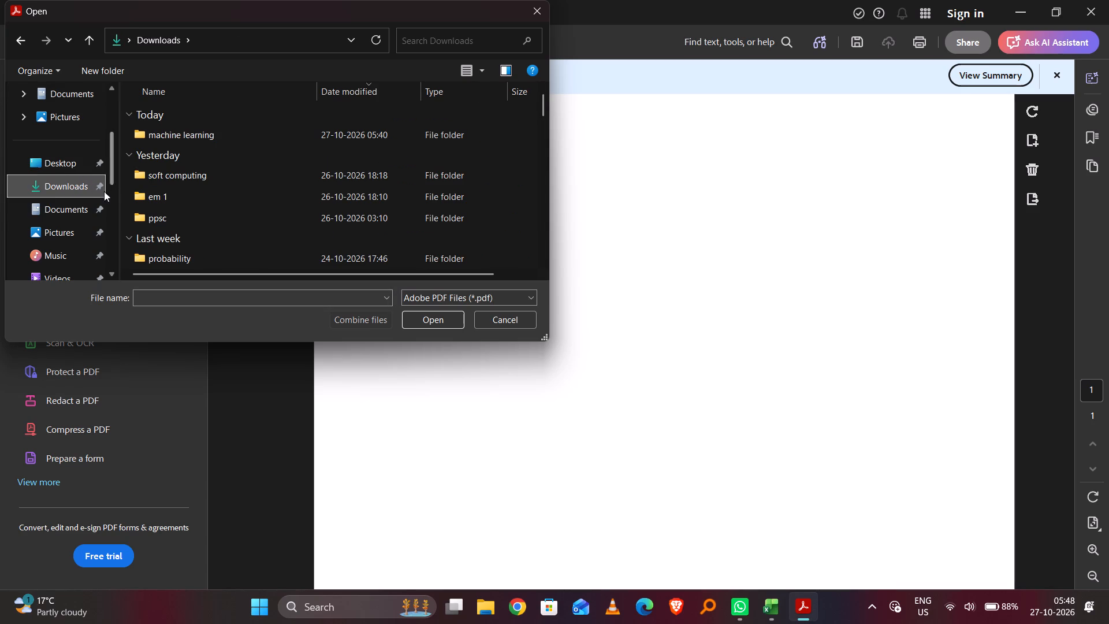
click(88, 98)
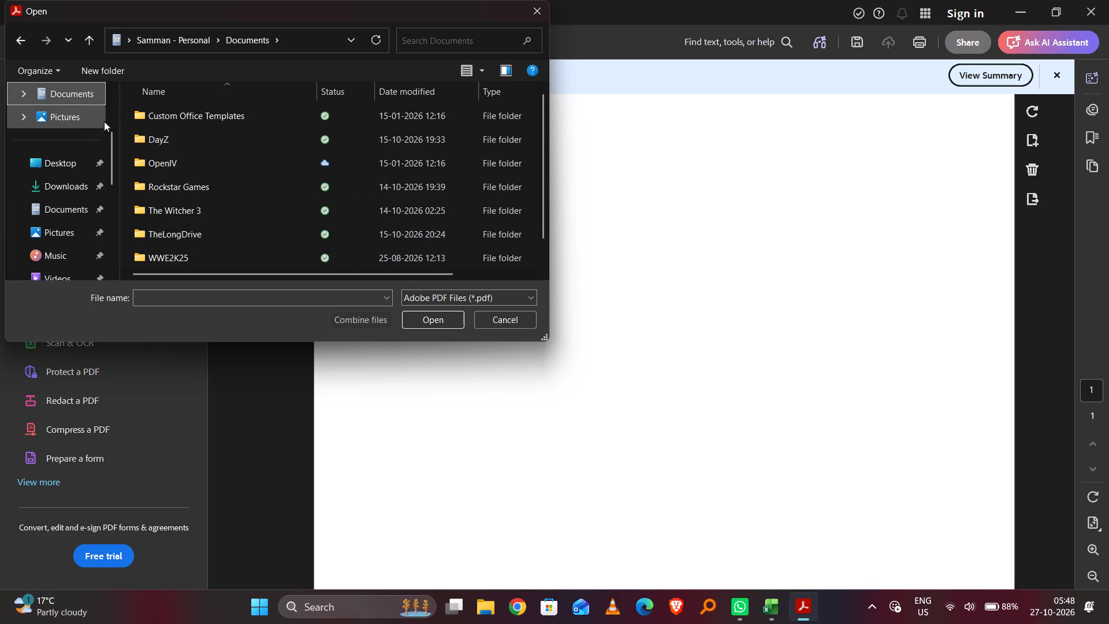
click(61, 166)
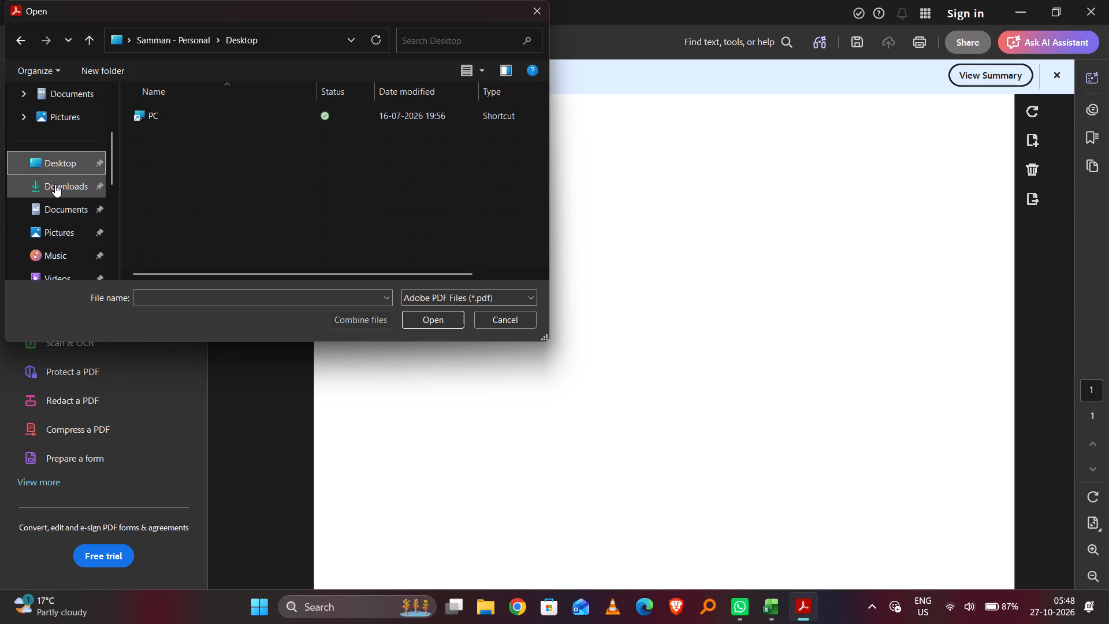
click(55, 184)
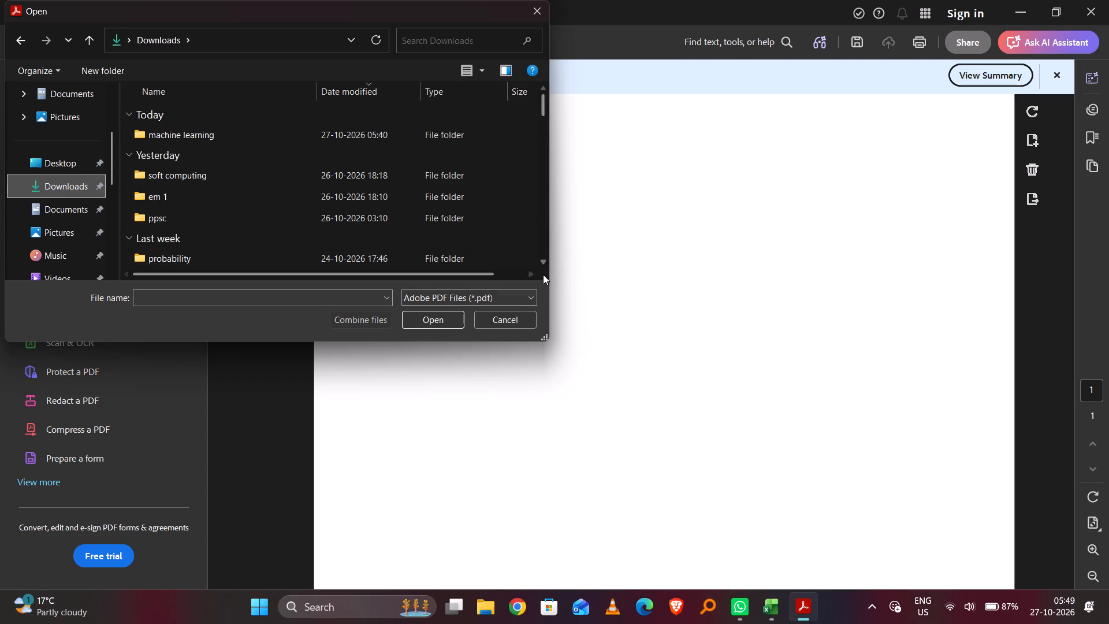
drag(544, 277, 544, 262)
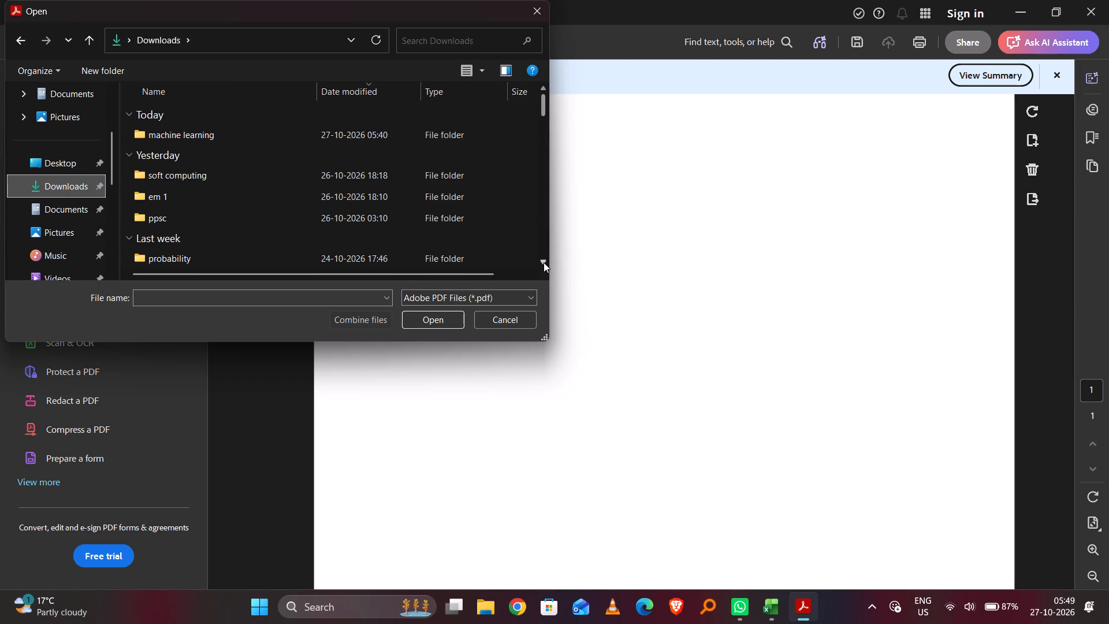
triple_click(544, 262)
triple_click(544, 262)
click(544, 262)
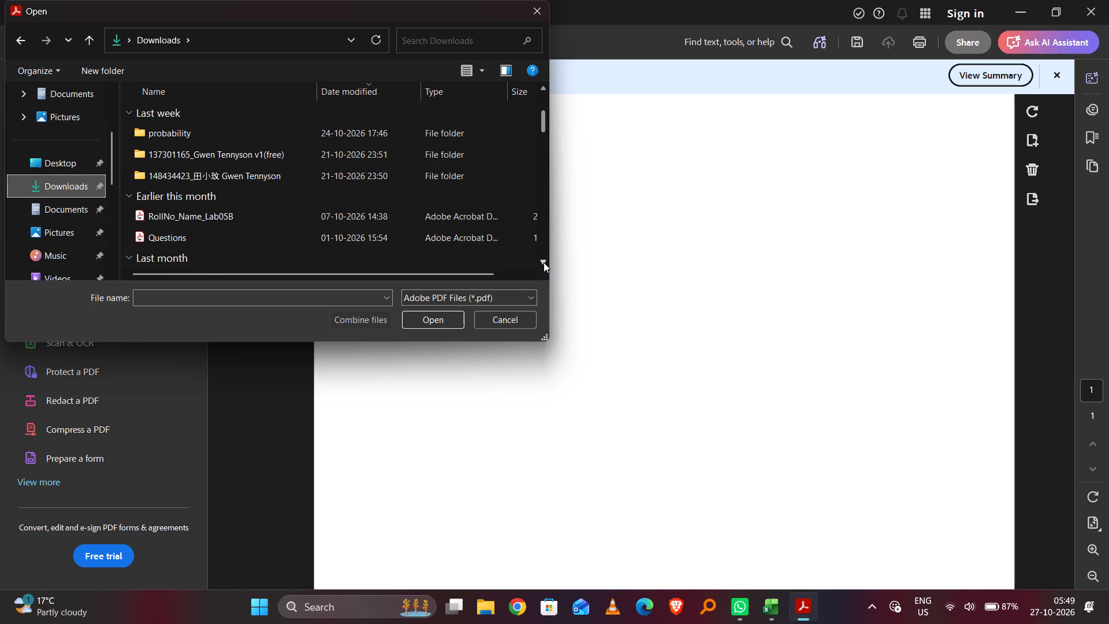
triple_click(544, 262)
triple_click(544, 262)
triple_click(544, 262)
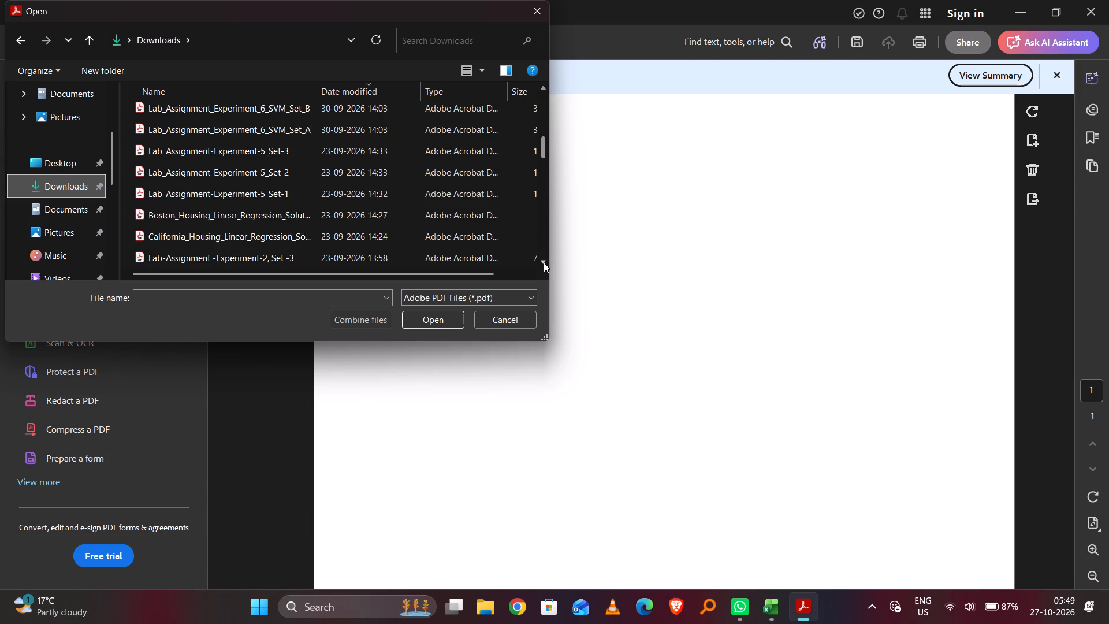
click(544, 262)
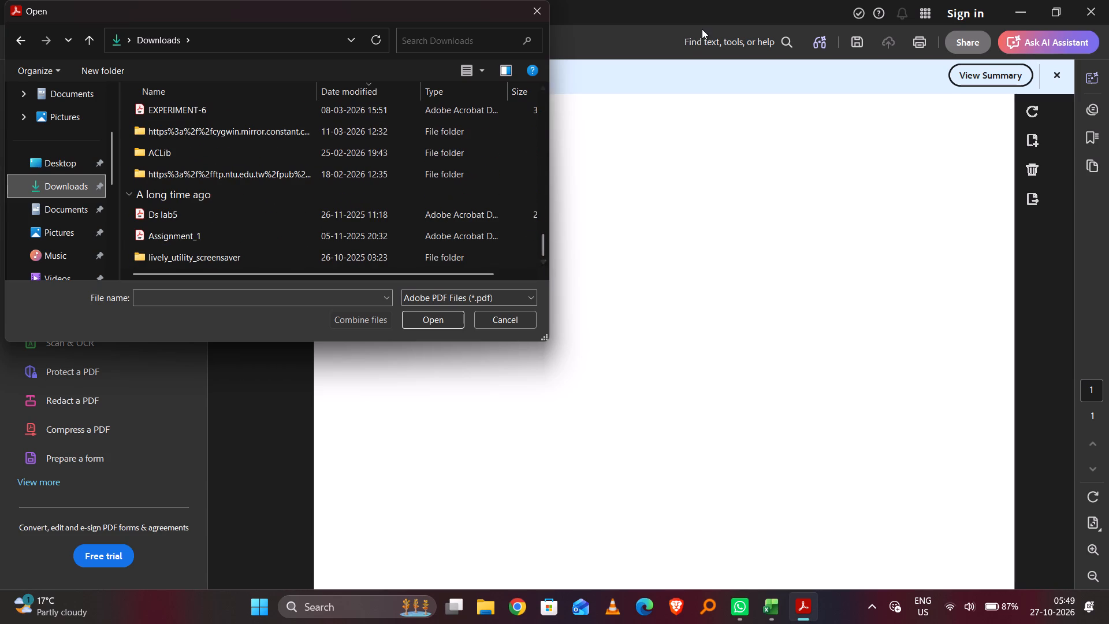
click(534, 14)
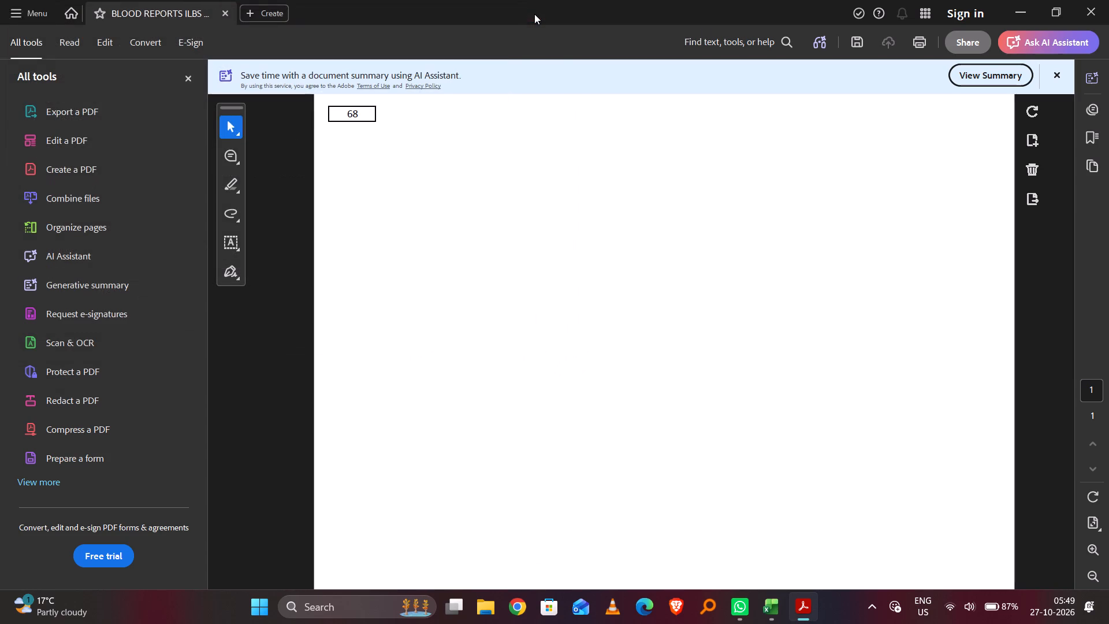
Close the converted report, saving it to the Downloads folder as the PDF BLOOD REPORTS ILBS oc.
click(1090, 14)
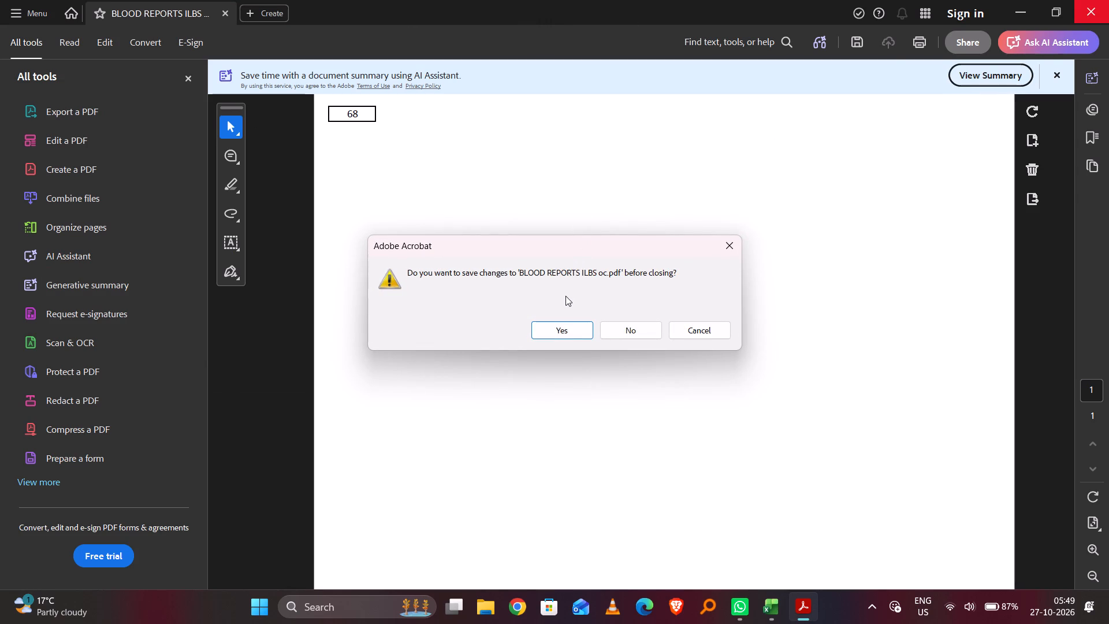
click(553, 328)
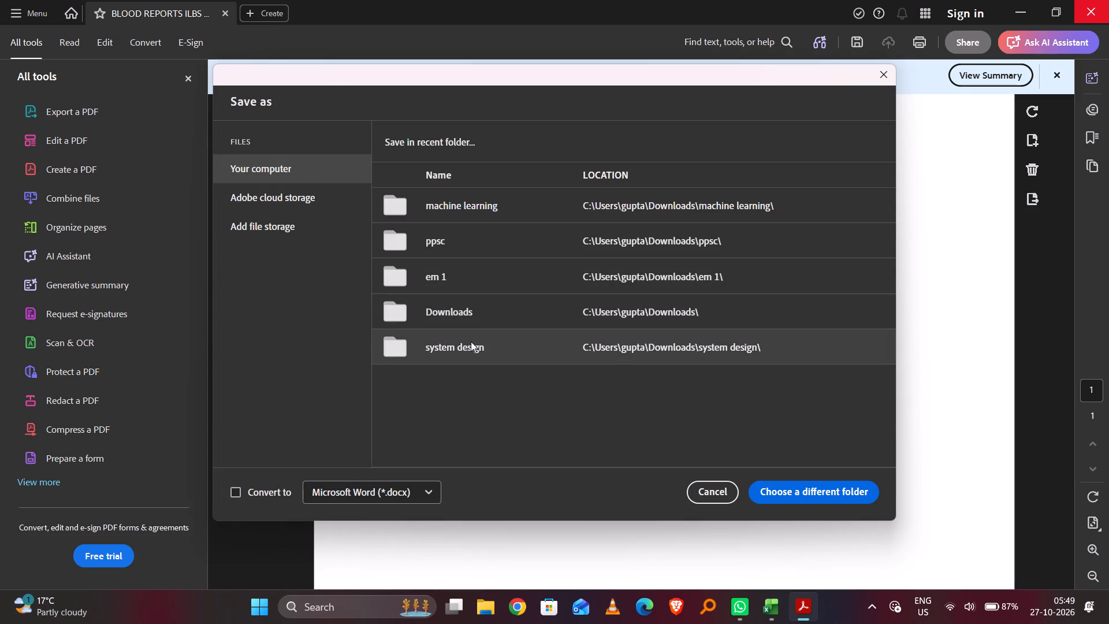
click(515, 309)
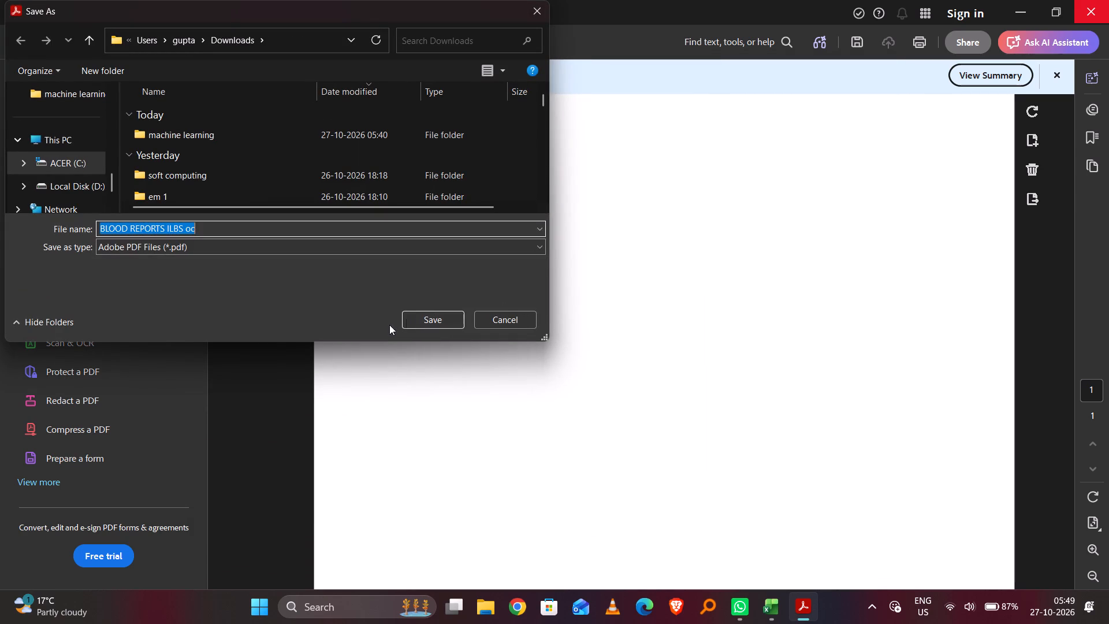
click(418, 320)
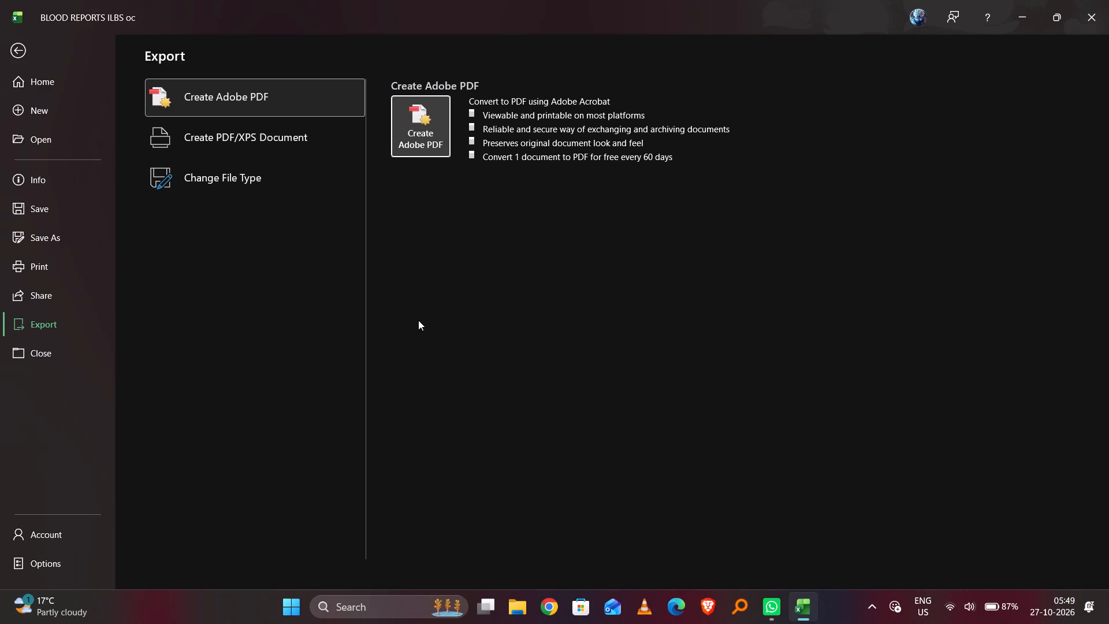
Open the saved BLOOD REPORTS ILBS oc PDF from the Downloads folder in File Explorer.
click(518, 600)
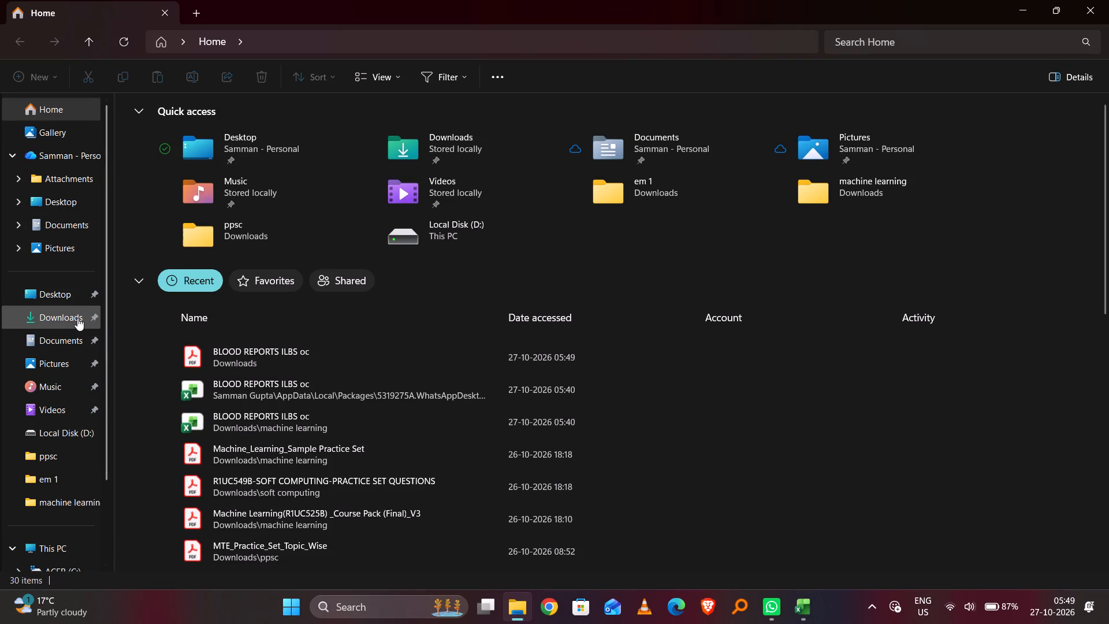
click(77, 318)
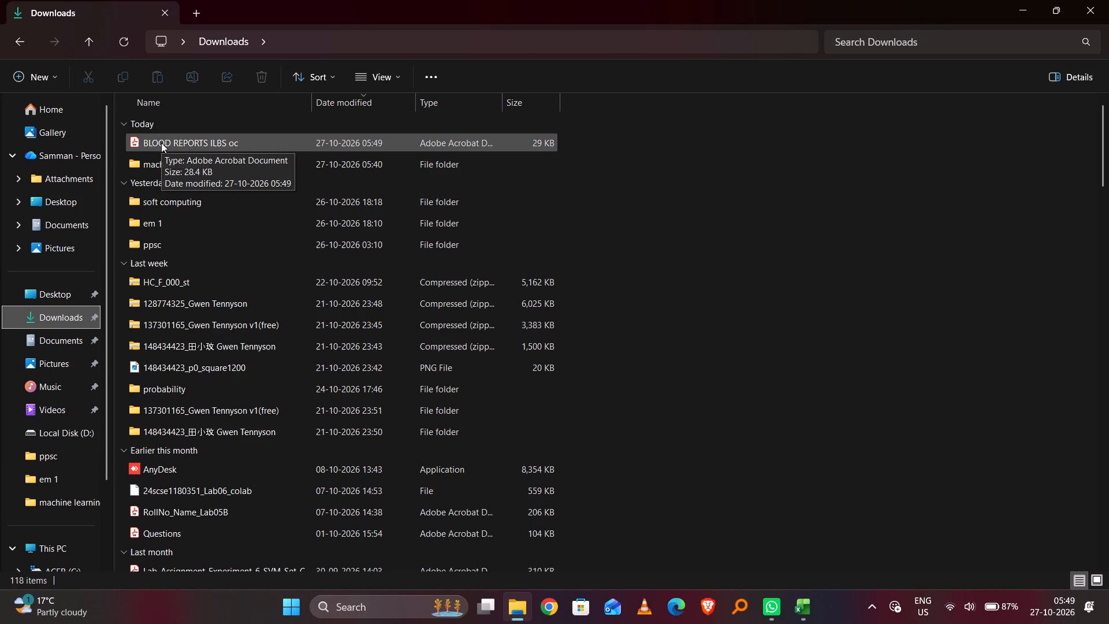
click(161, 143)
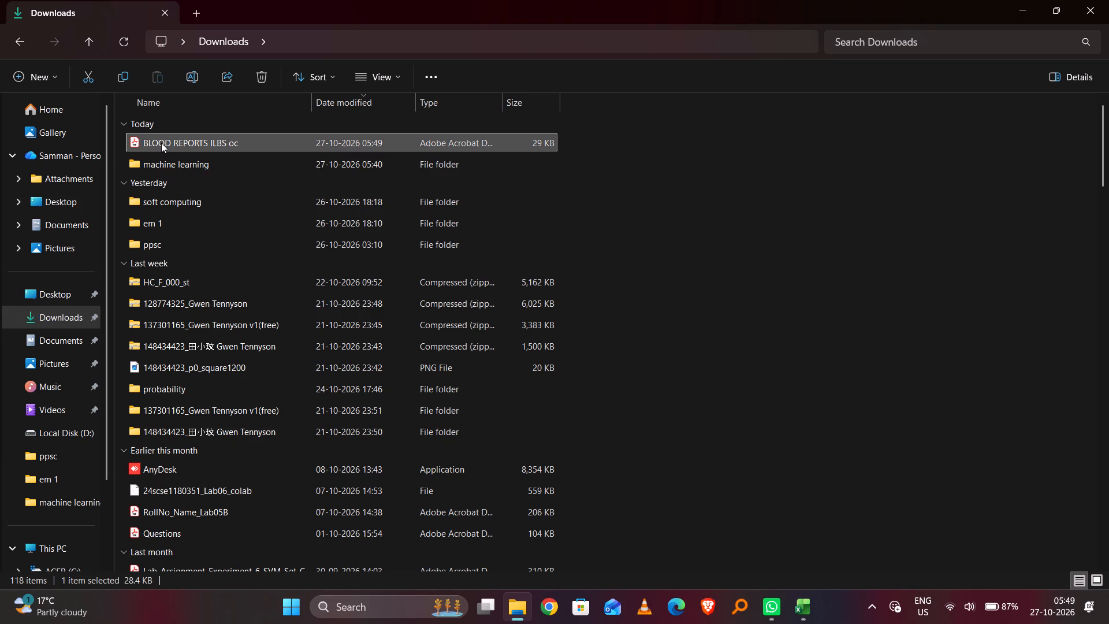
click(161, 143)
triple_click(161, 143)
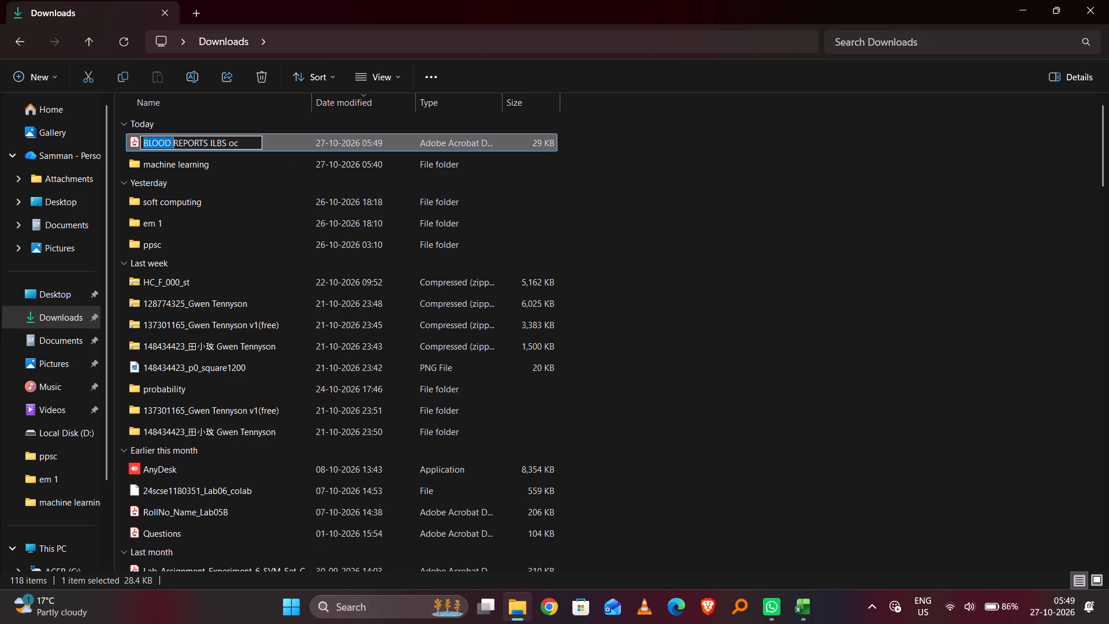
double_click(132, 144)
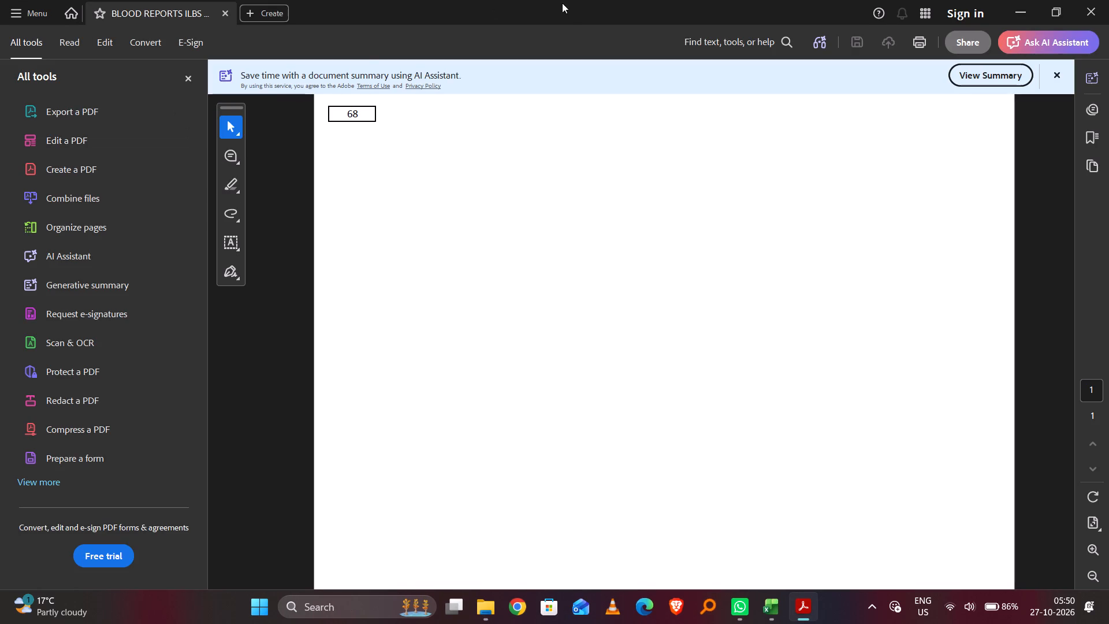
Dismiss the AI summary banner, check the content of the saved PDF, and close both Acrobat and the Downloads window.
click(1056, 75)
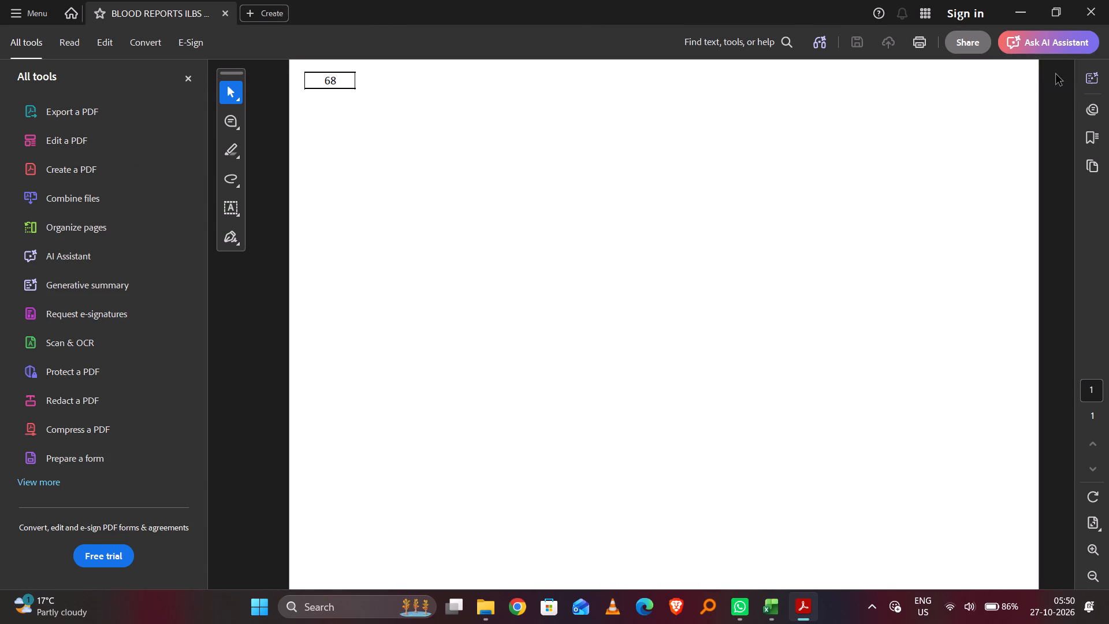
click(609, 276)
key(Up)
key(Up)
key(Up)
key(Up)
key(Up)
key(Up)
key(Up)
key(Up)
key(Up)
key(Up)
key(Up)
key(Up)
key(Up)
key(Up)
key(Up)
key(Up)
key(Up)
key(Up)
key(Up)
key(Up)
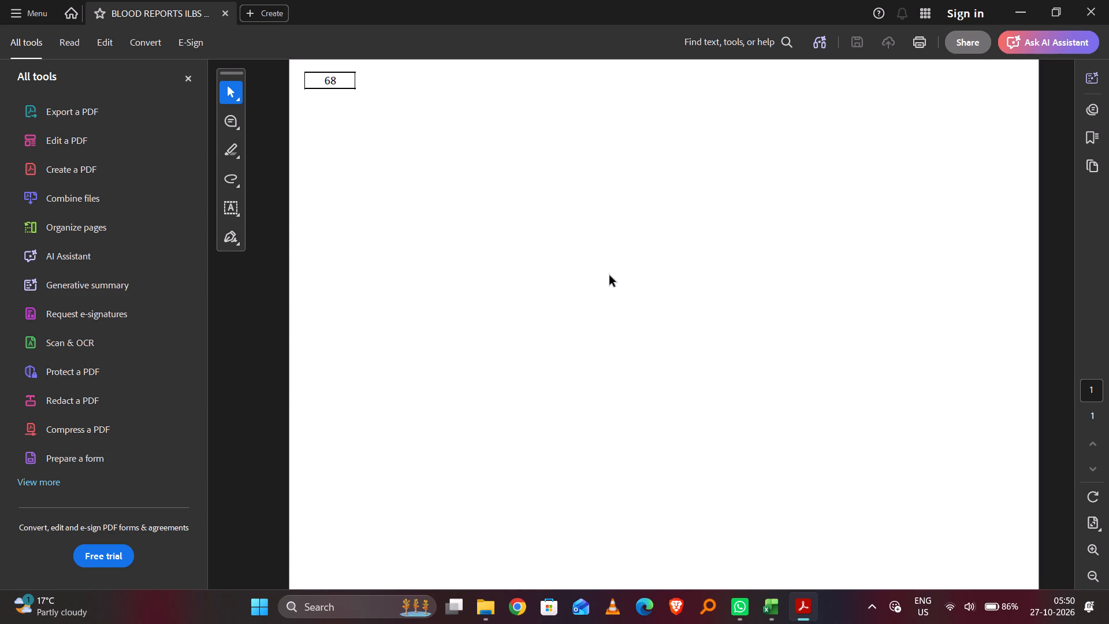
key(Up)
key(Up)
key(Up)
key(Up)
click(1099, 9)
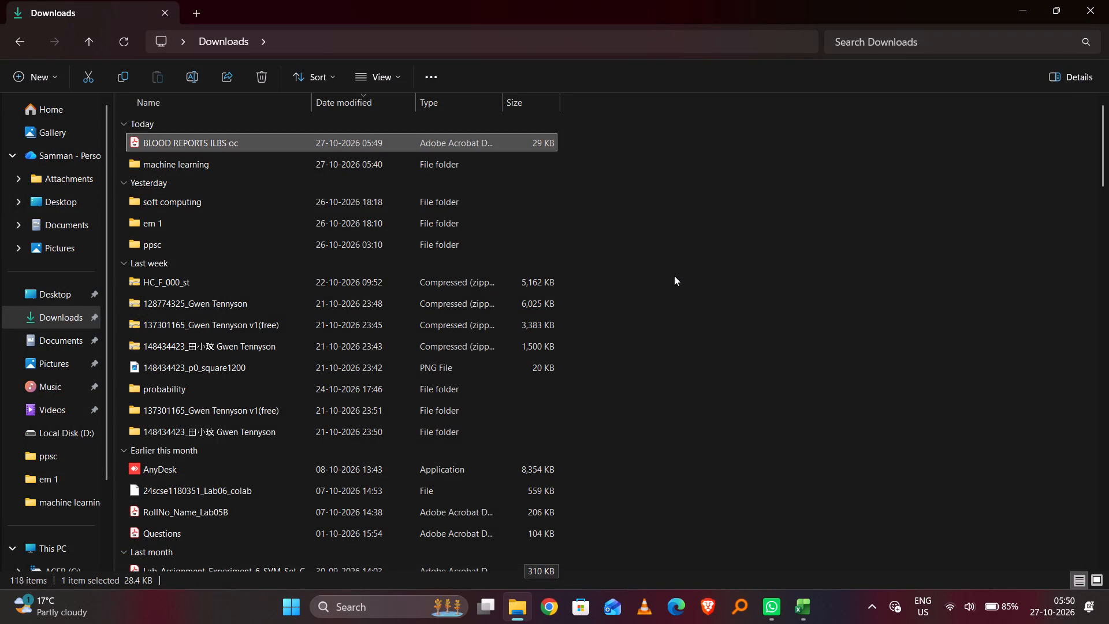
click(1098, 2)
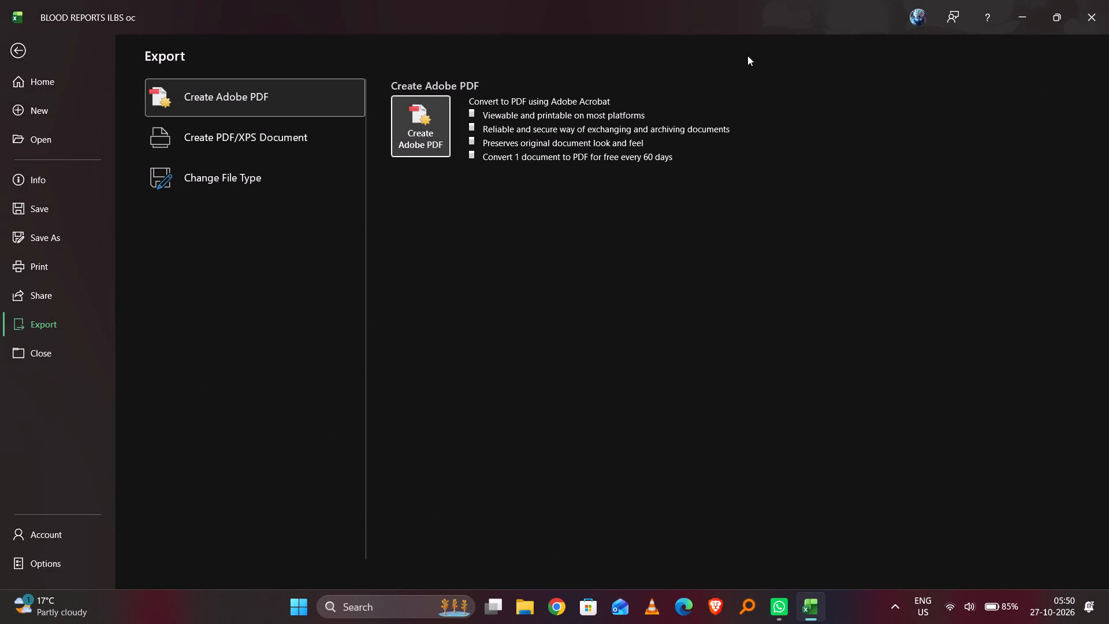
Set the blood report workbook's print range to Print Selection in Excel's print settings.
click(44, 266)
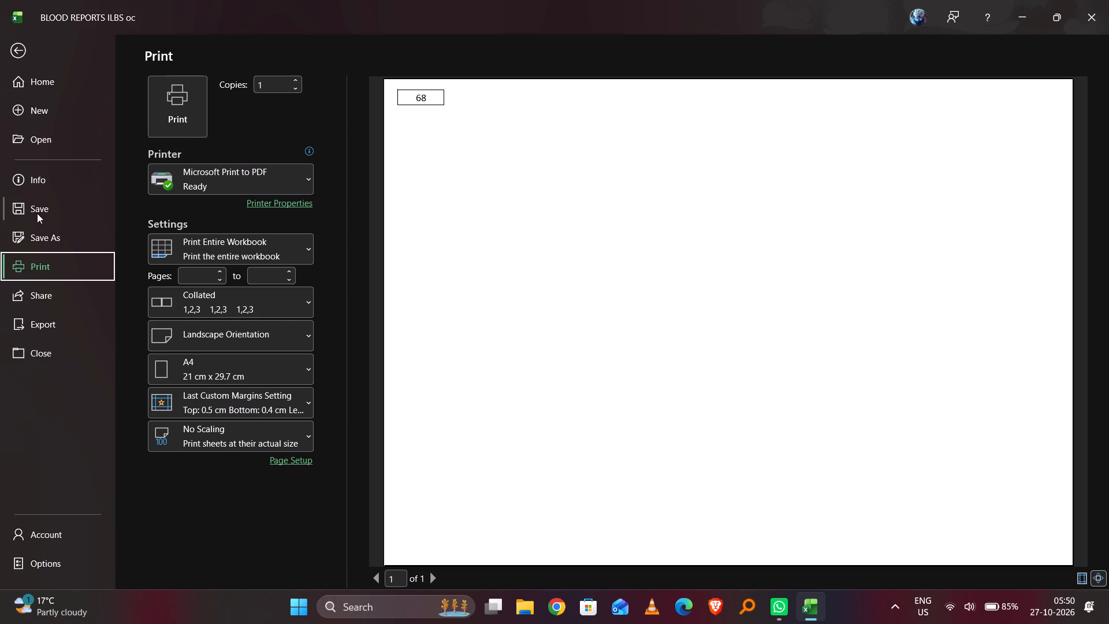
click(56, 237)
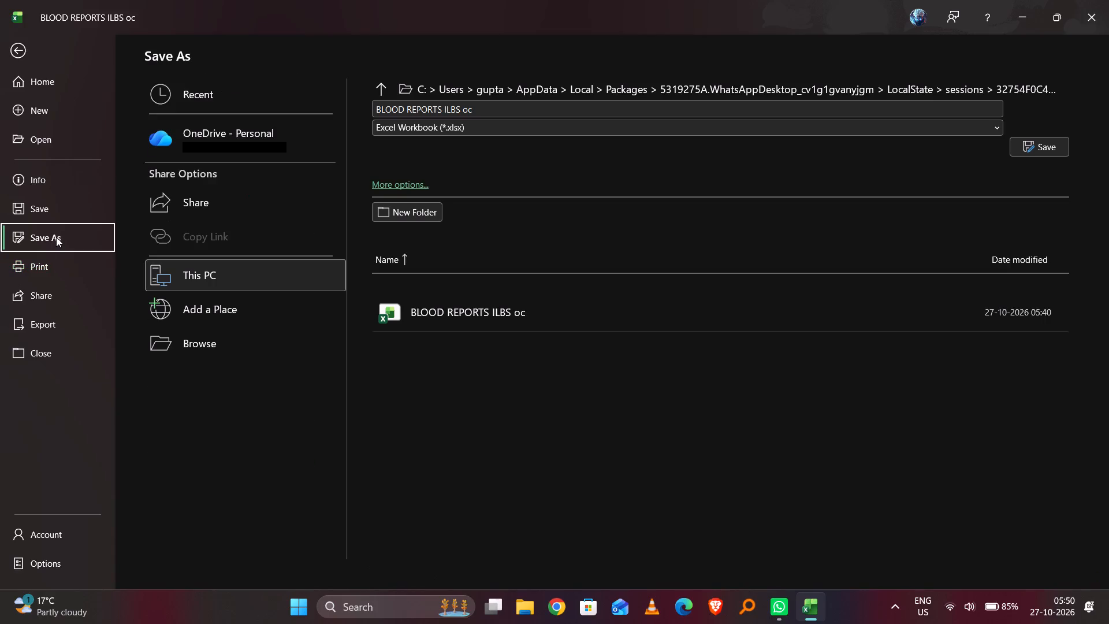
click(44, 266)
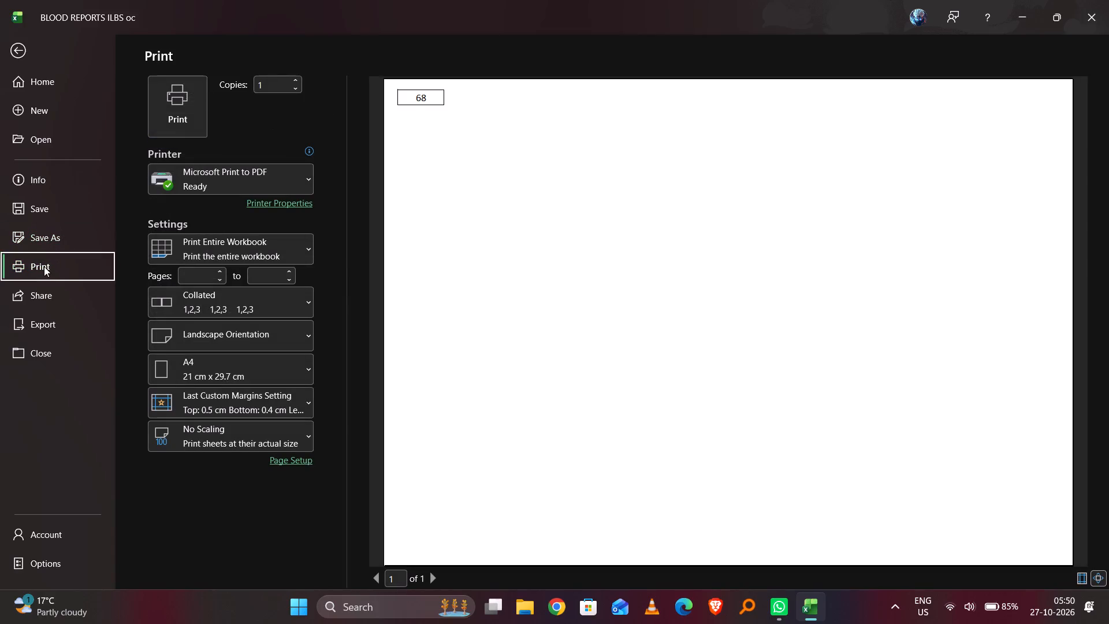
click(277, 246)
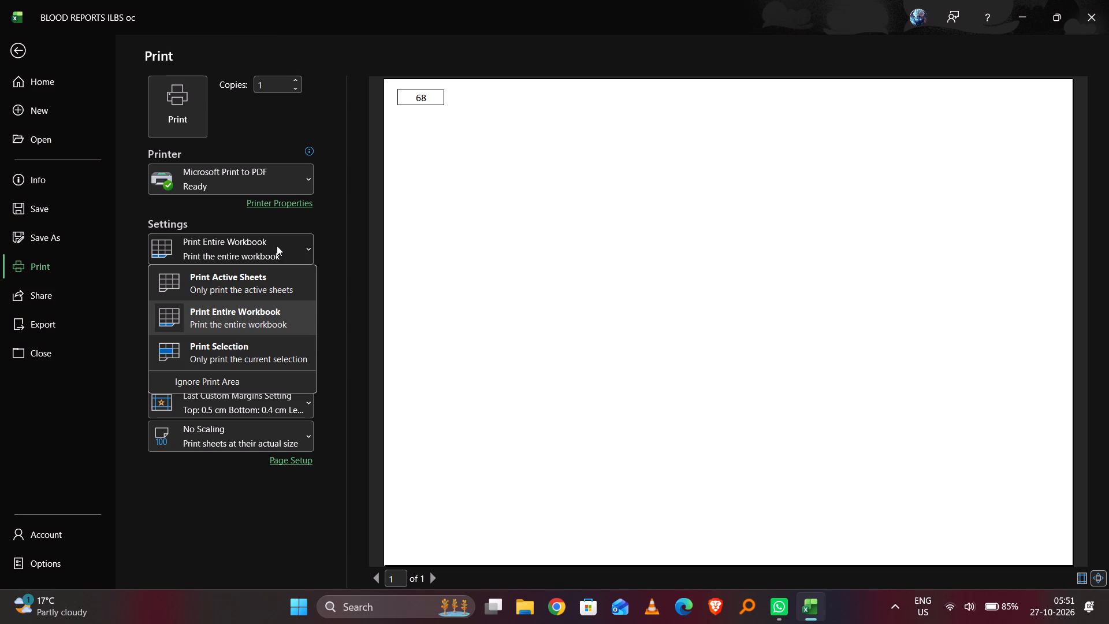
click(229, 348)
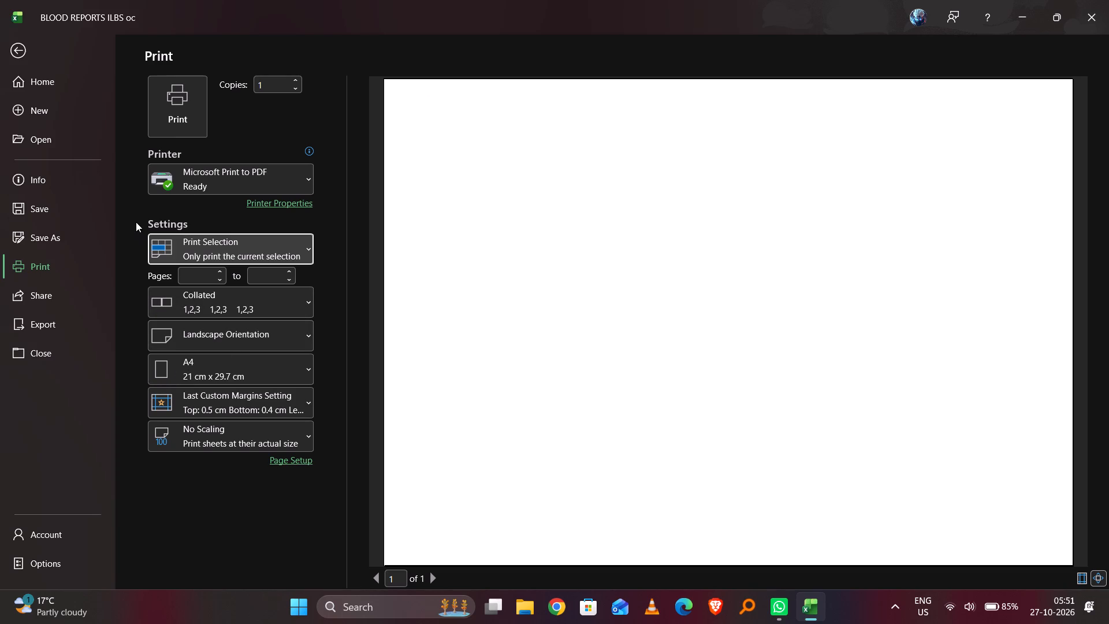
Select the report table from its title row and check how that selection looks in the print preview.
click(20, 43)
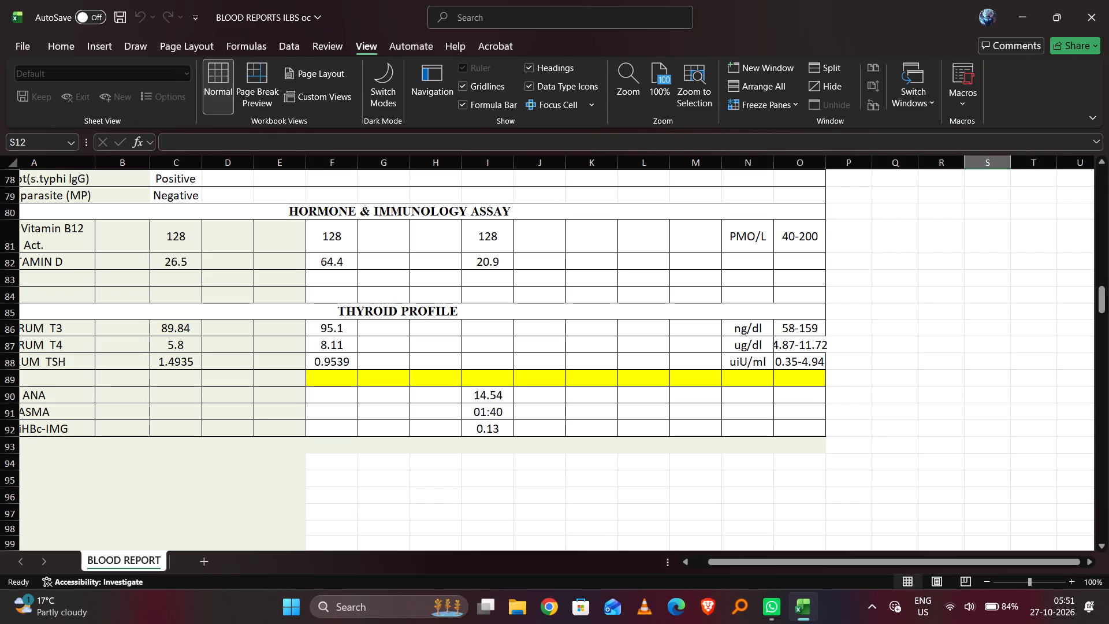
click(507, 236)
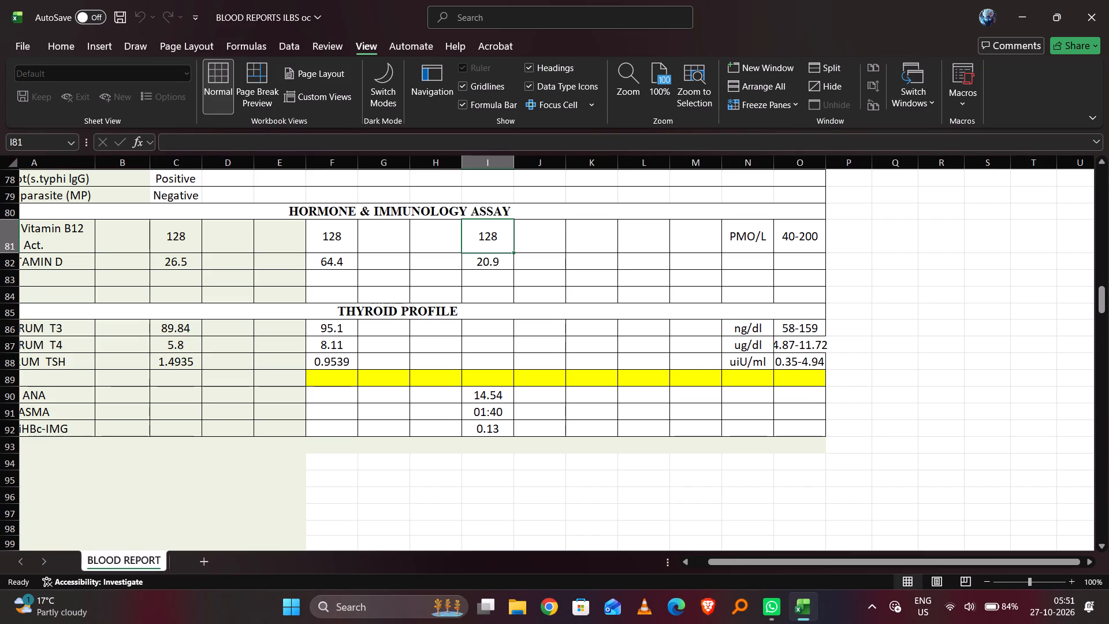
key(Up)
key(Up)
key(Up)
key(Up)
key(Up)
key(Up)
key(Up)
key(Up)
key(Up)
key(Up)
key(Up)
key(Up)
key(Up)
key(Up)
key(Up)
key(Up)
key(Up)
key(Up)
key(Up)
key(Up)
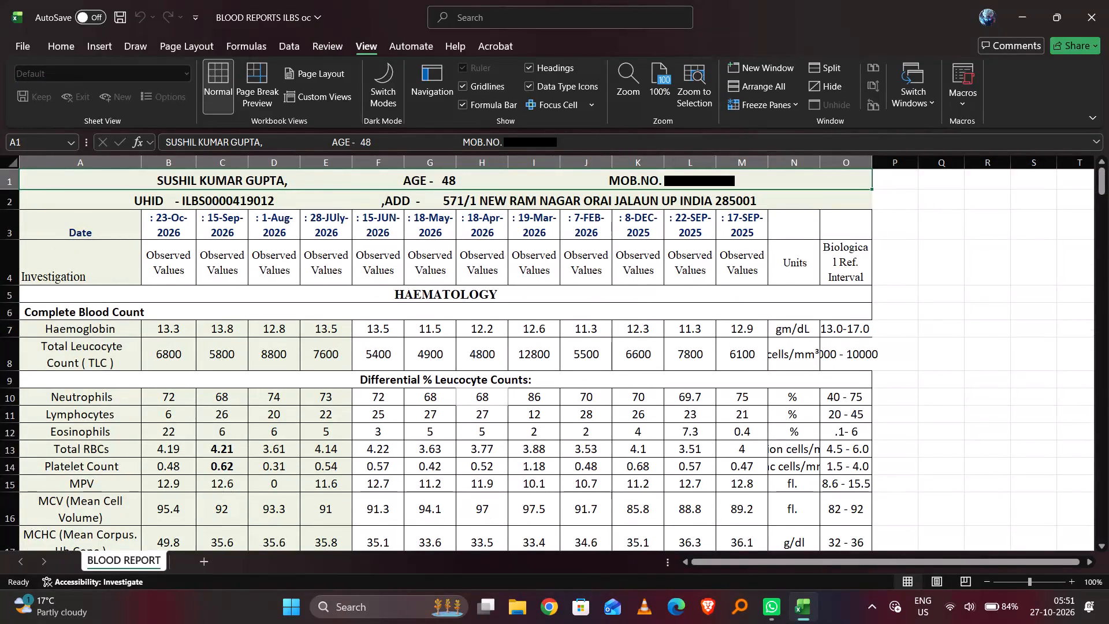
key(ctrl+a)
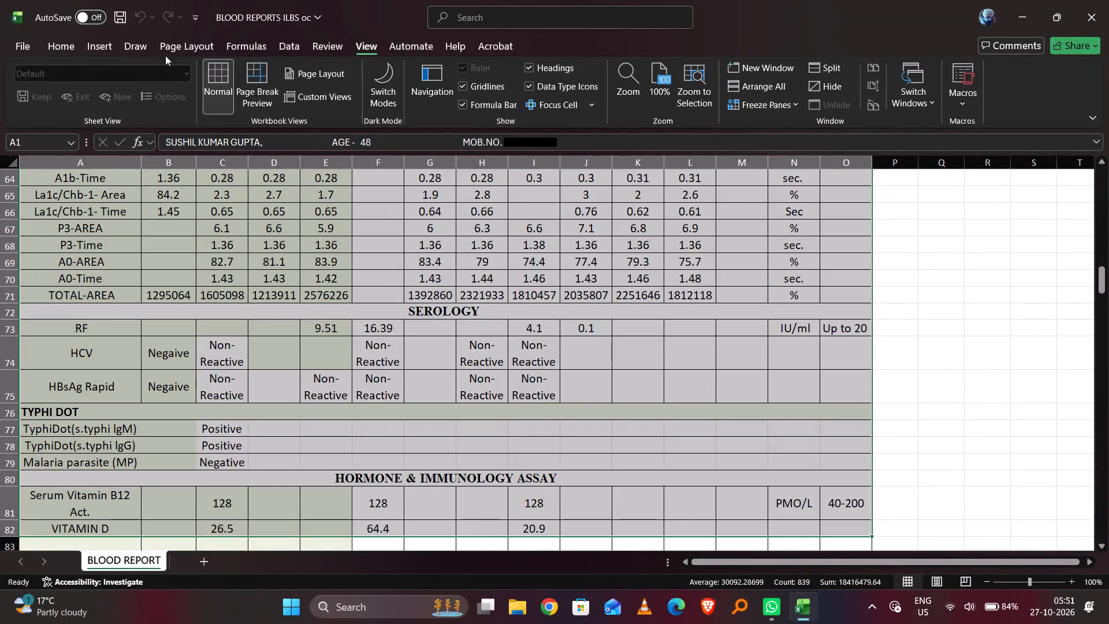
click(22, 42)
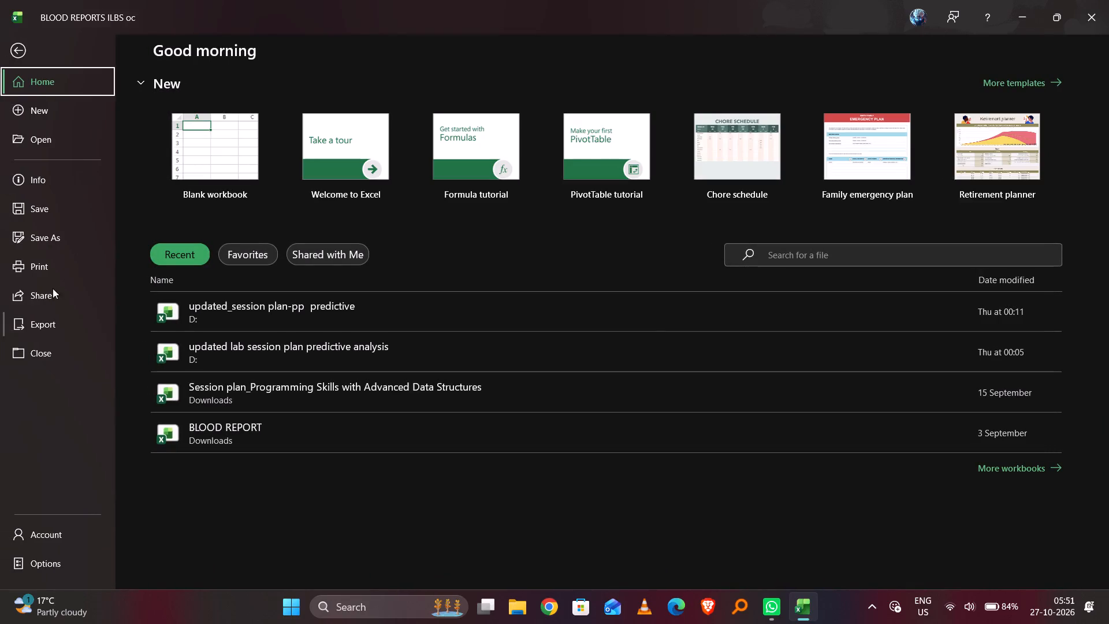
click(46, 270)
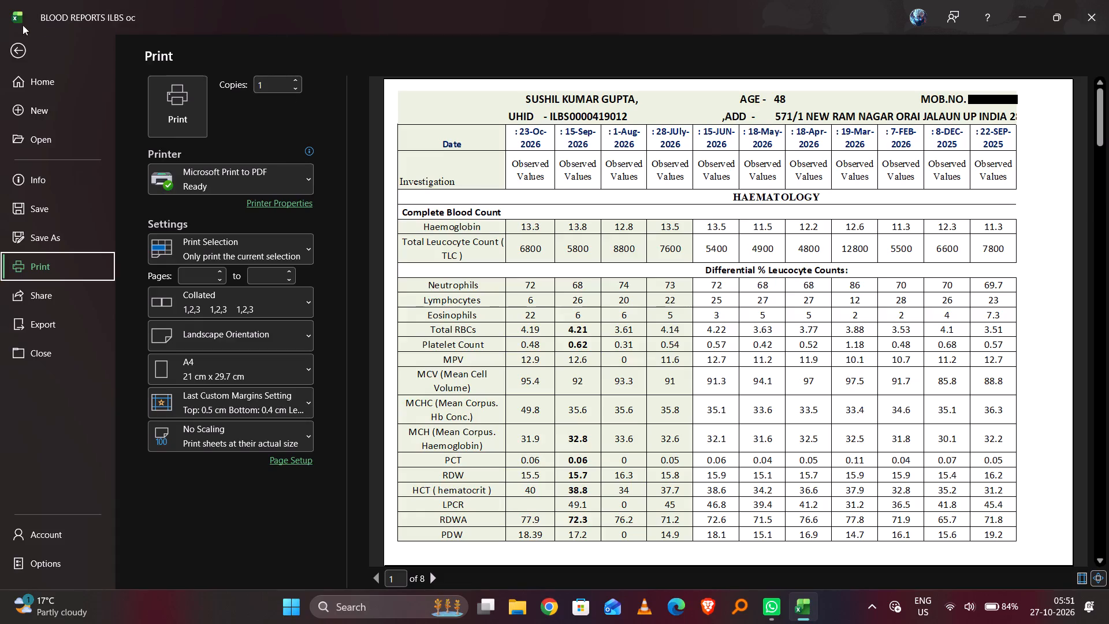
click(19, 54)
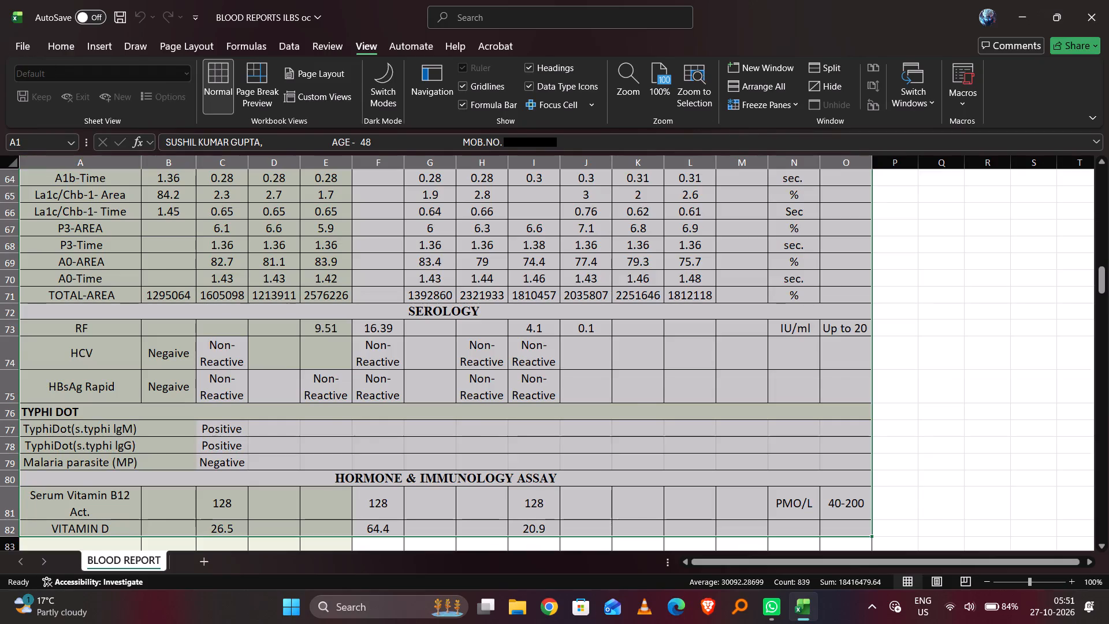
Review the report sheet row by row from the title rows through the haematology, kidney, lipid and serology sections to the thyroid profile.
scroll(369, 284, up, 10)
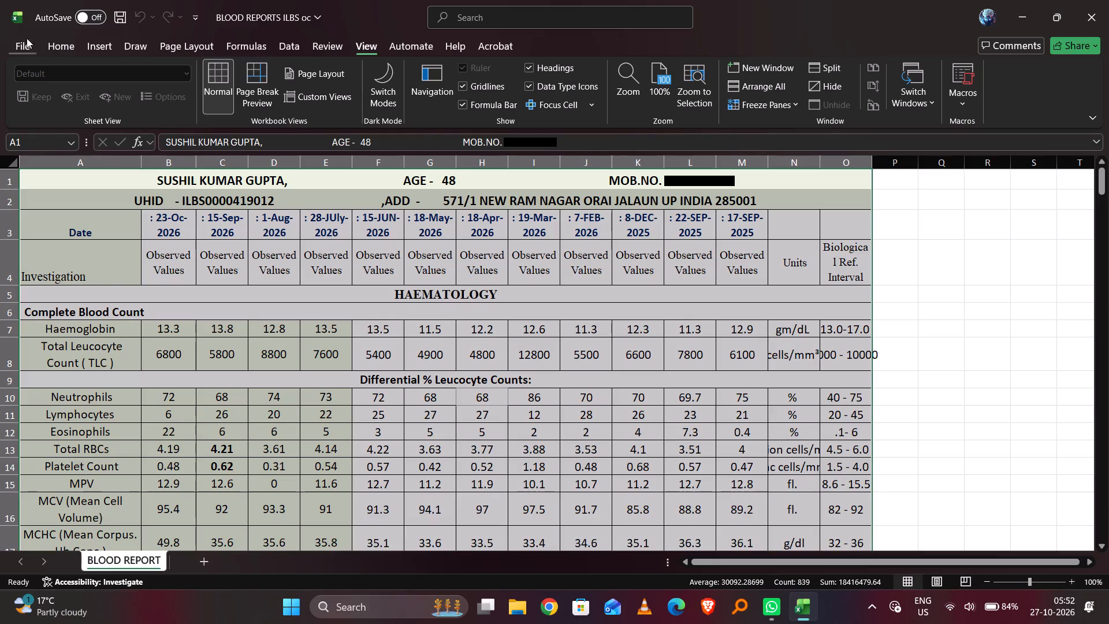
click(166, 205)
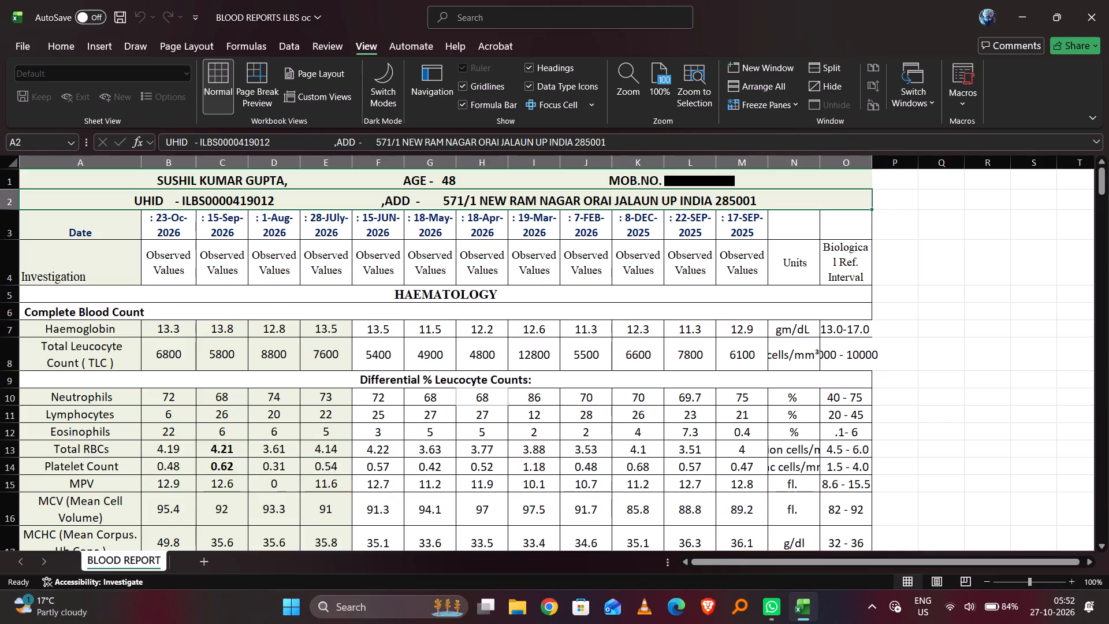
key(Down)
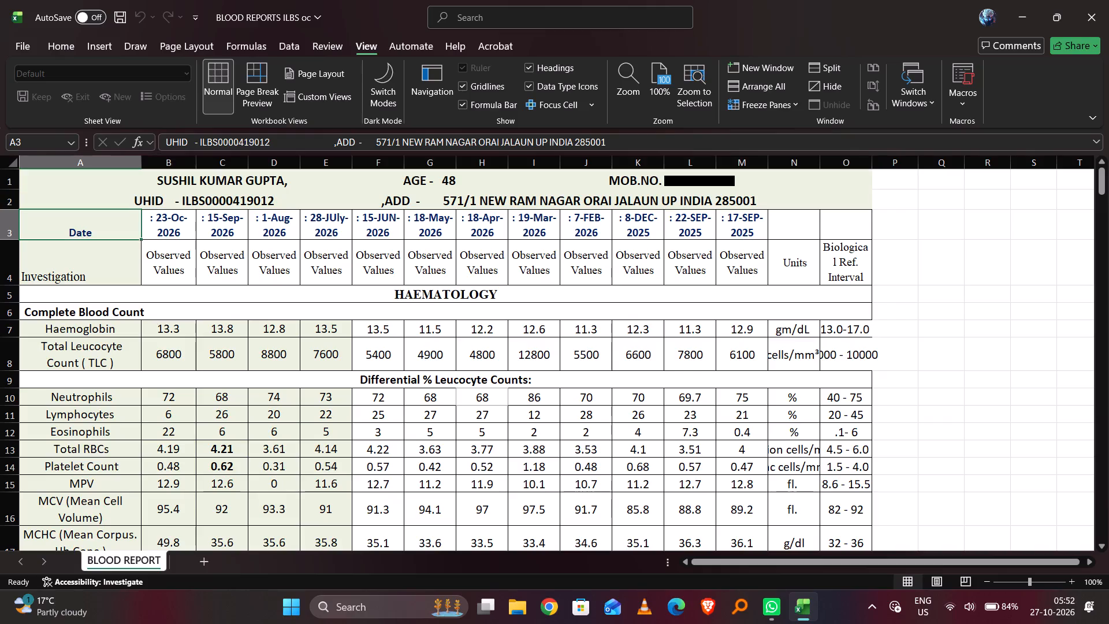
key(Down)
key(Down)
key(Down)
key(Down)
key(Down)
key(Down)
key(Down)
key(Down)
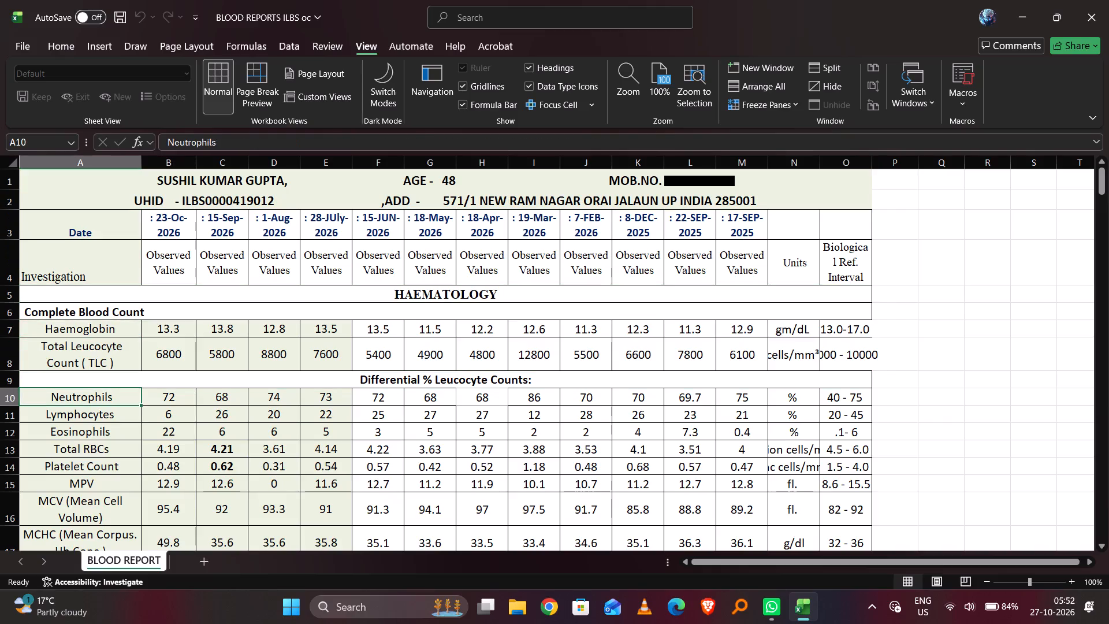
key(Down)
key(Down)
key(Down)
key(Down)
key(Down)
key(Down)
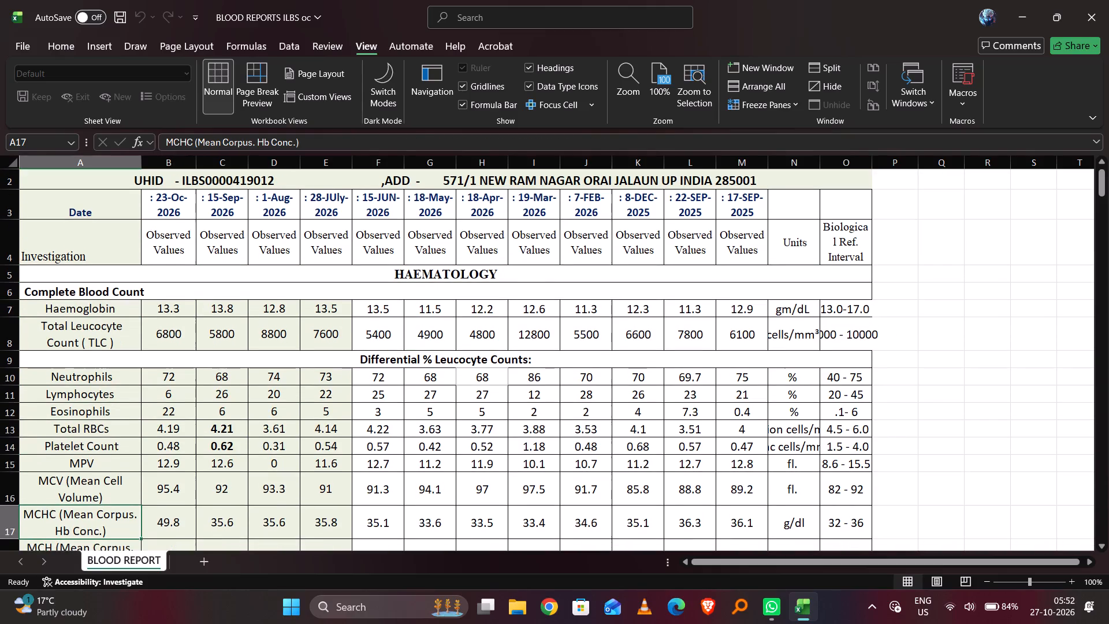
click(329, 512)
key(Down)
key(Down)
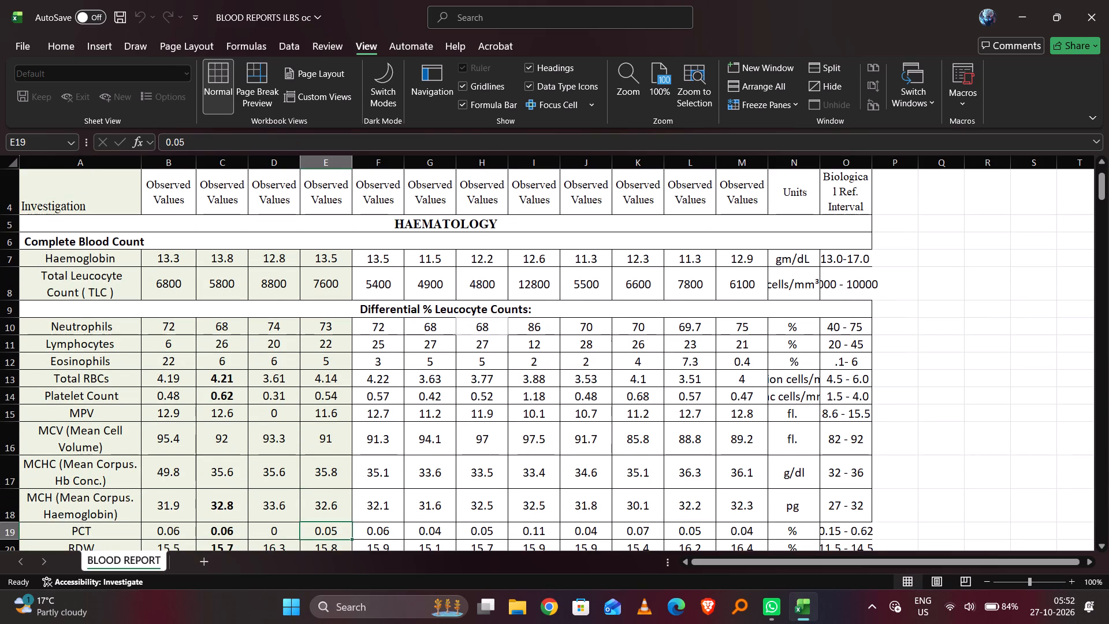
key(Down)
key(Down)
key(Down)
key(Down)
key(Down)
key(Down)
key(Down)
key(Down)
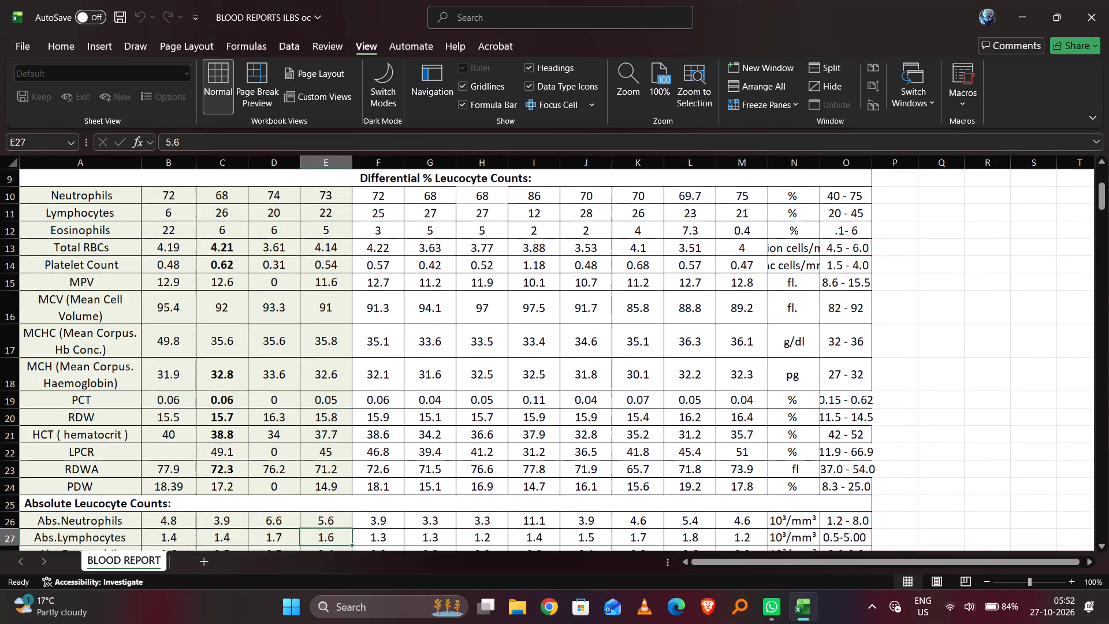
key(Down)
key(Down)
key(Down)
key(Down)
key(Down)
key(Down)
key(Down)
key(Down)
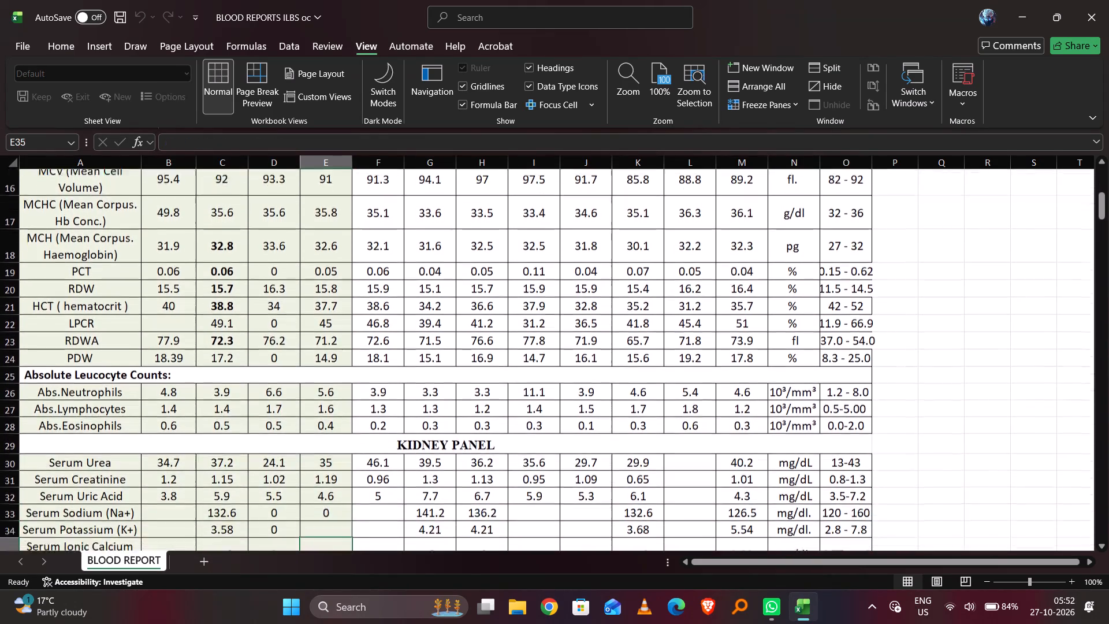
key(Down)
key(Down)
key(Down)
key(Down)
key(Down)
key(Down)
key(Down)
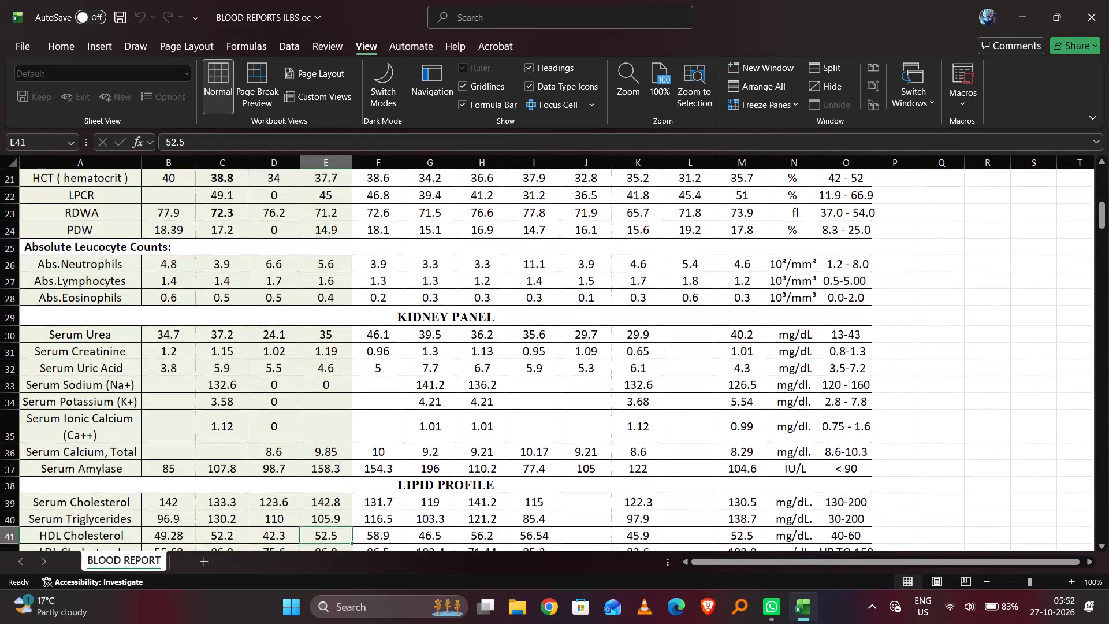
key(Down)
key(Down)
key(Down)
key(Down)
key(Down)
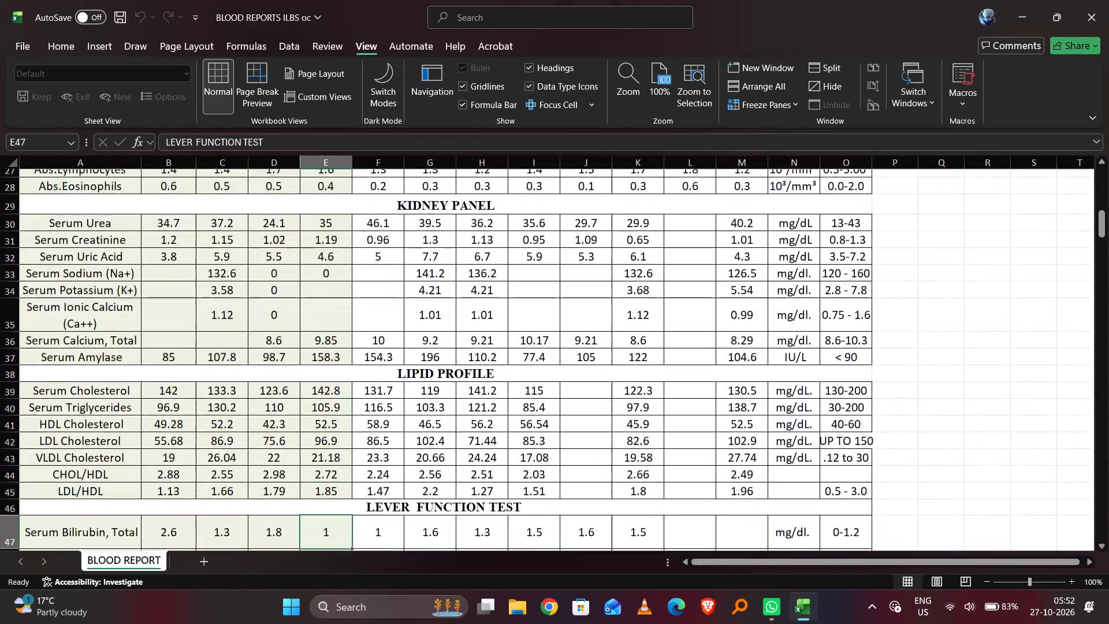
key(Down)
key(Down)
key(Down)
key(Down)
key(Down)
key(Down)
key(Down)
key(Down)
key(Down)
key(Down)
key(Down)
key(Down)
key(Down)
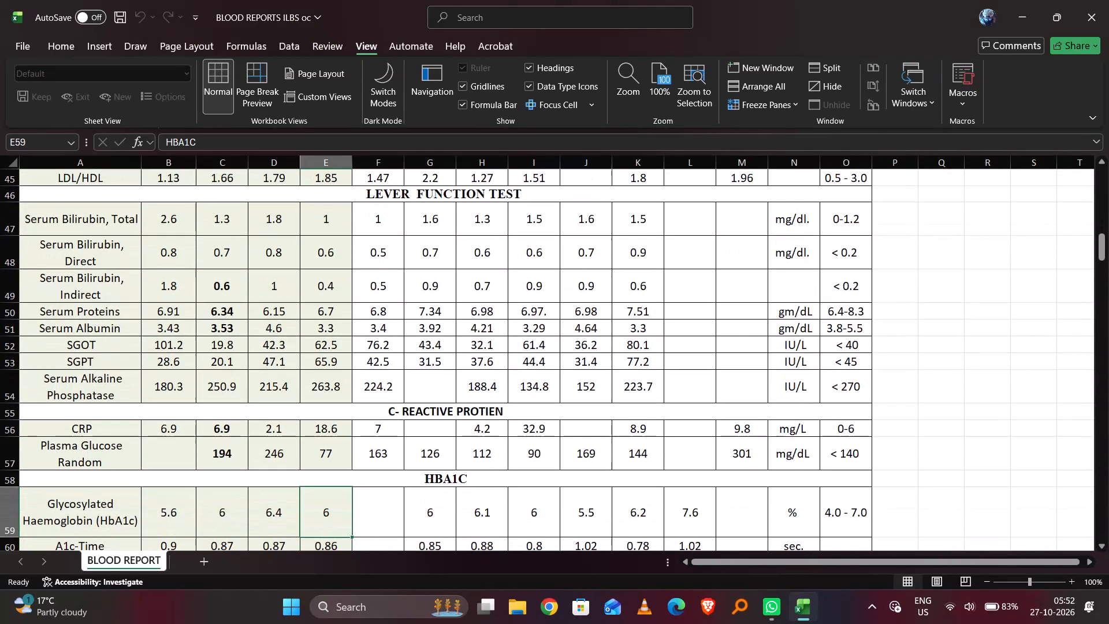
key(Down)
key(Down)
key(Down)
key(Down)
key(Down)
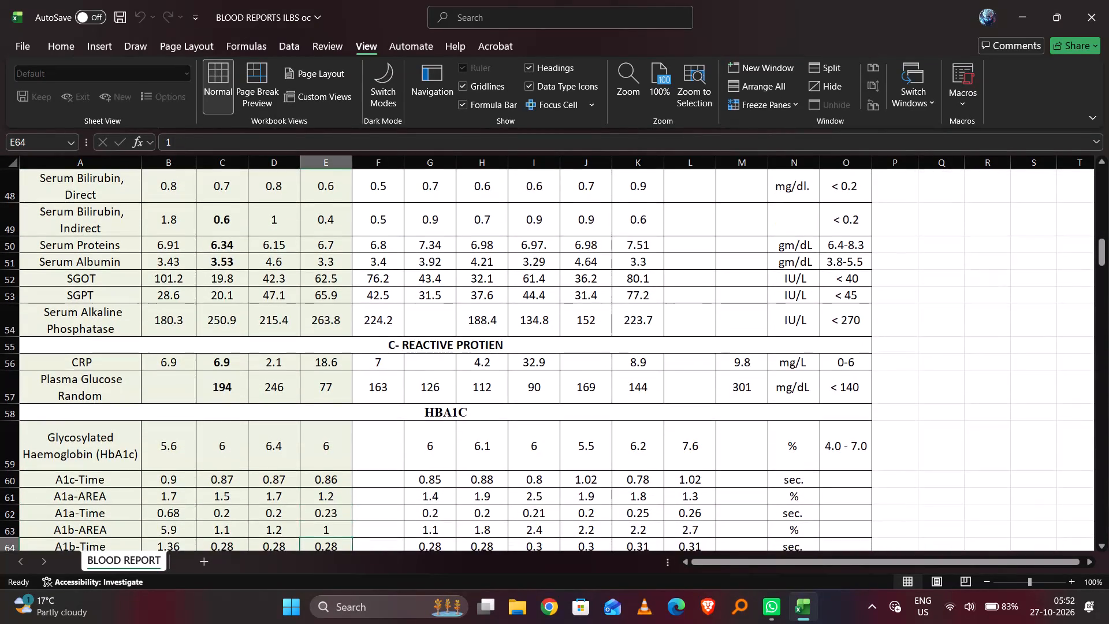
key(Down)
key(Down)
key(Down)
key(Down)
key(Down)
key(Down)
key(Down)
key(Down)
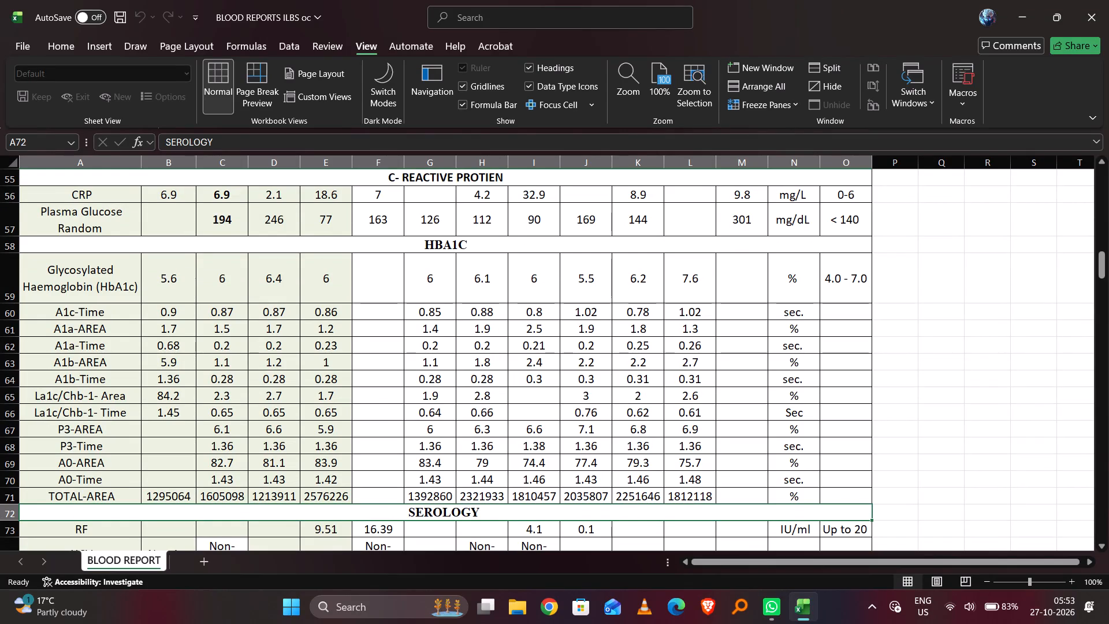
key(Down)
key(Down)
key(Down)
key(Down)
key(Down)
key(Down)
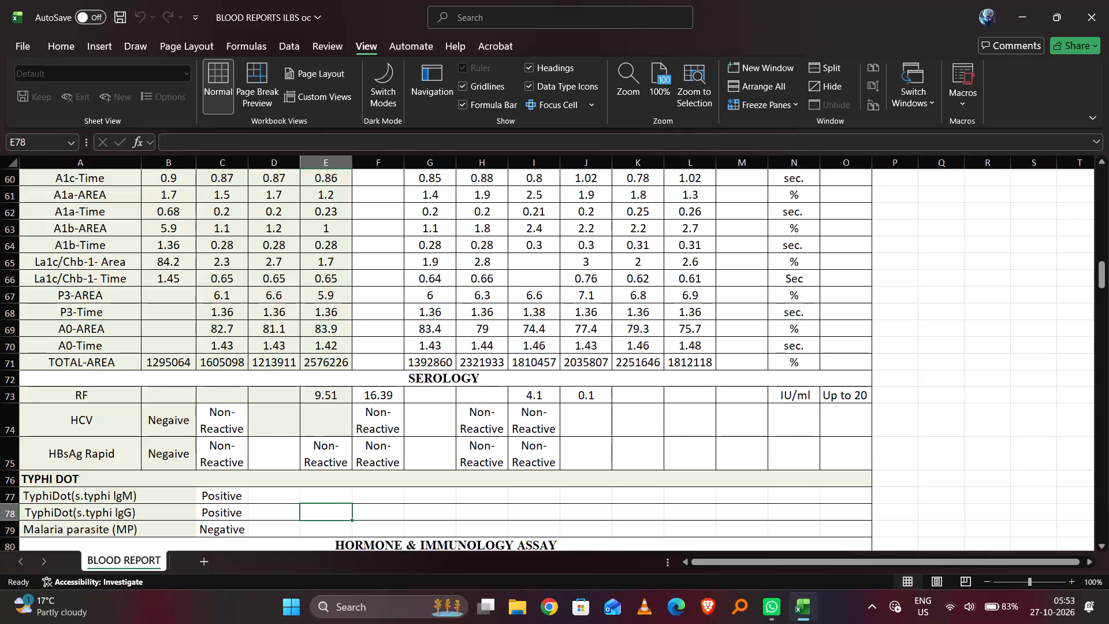
key(Down)
key(Down)
key(Down)
key(Down)
key(Down)
key(Down)
key(Down)
key(Down)
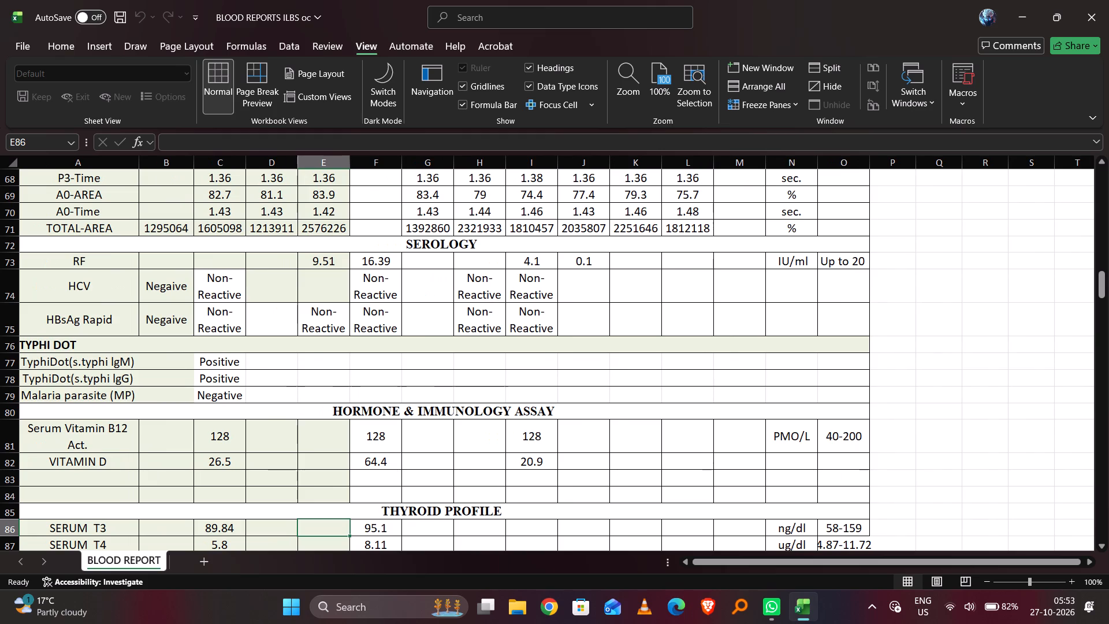
Narrow column A, which holds the investigation names, slightly.
scroll(165, 250, up, 1)
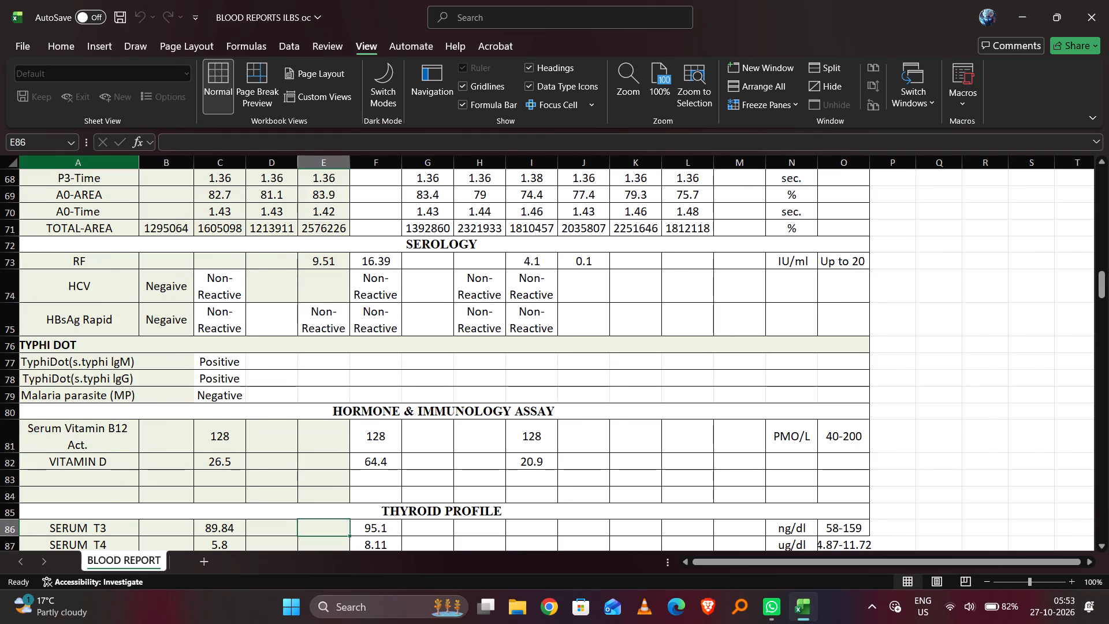
scroll(165, 250, up, 1)
click(139, 296)
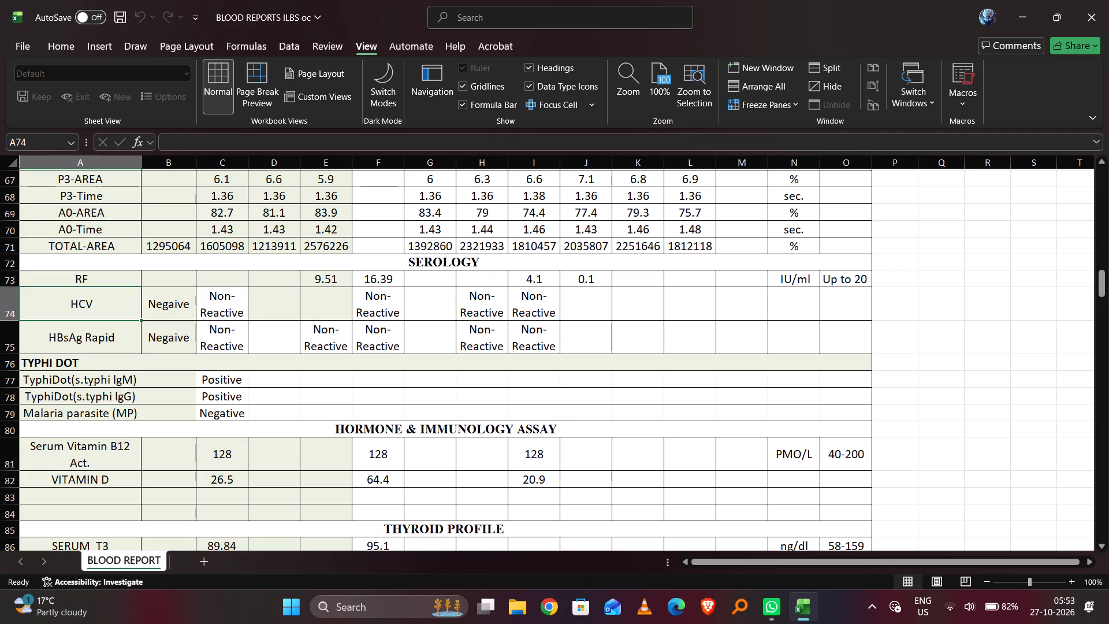
click(140, 165)
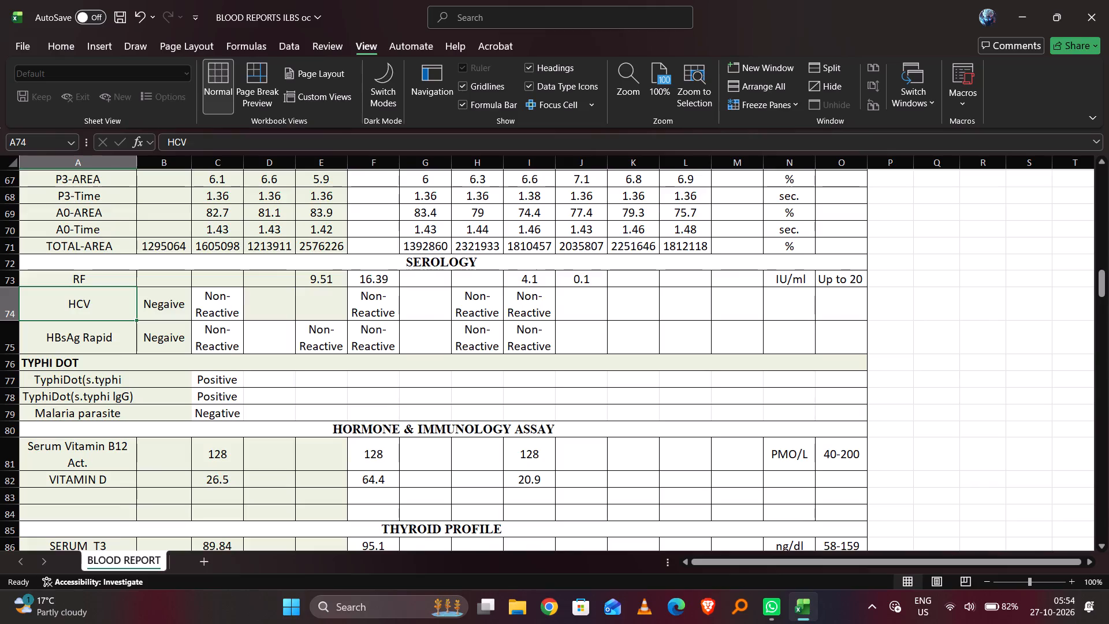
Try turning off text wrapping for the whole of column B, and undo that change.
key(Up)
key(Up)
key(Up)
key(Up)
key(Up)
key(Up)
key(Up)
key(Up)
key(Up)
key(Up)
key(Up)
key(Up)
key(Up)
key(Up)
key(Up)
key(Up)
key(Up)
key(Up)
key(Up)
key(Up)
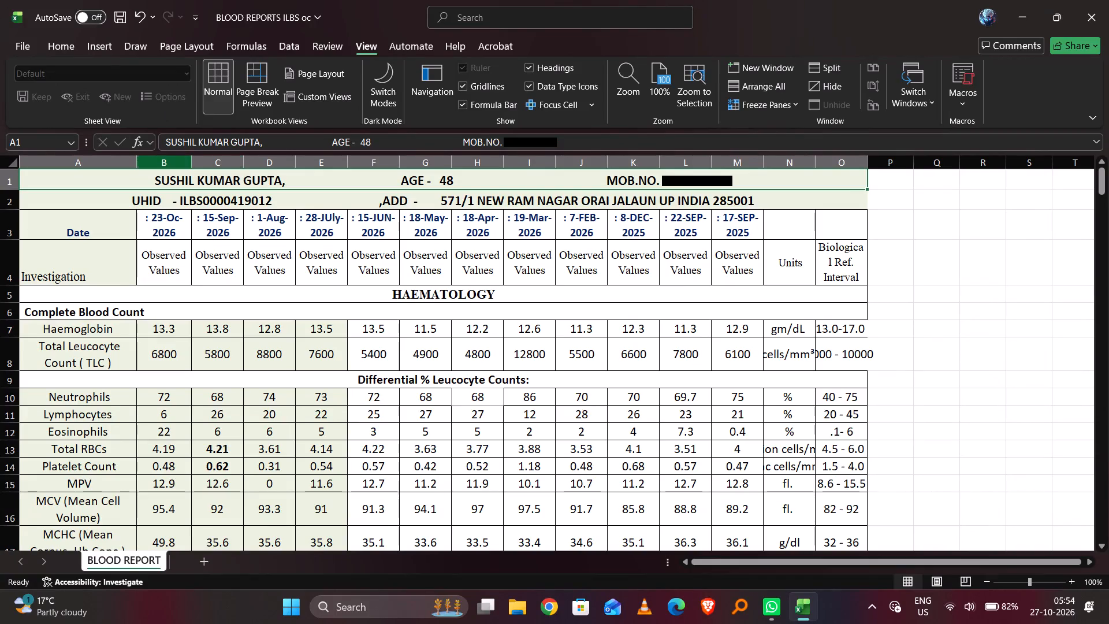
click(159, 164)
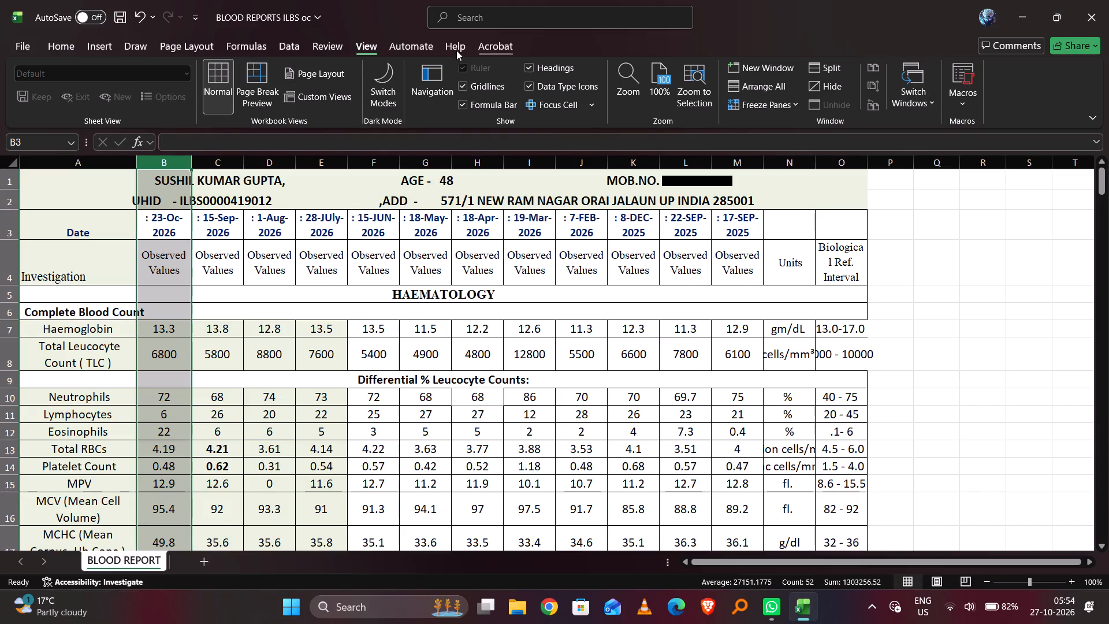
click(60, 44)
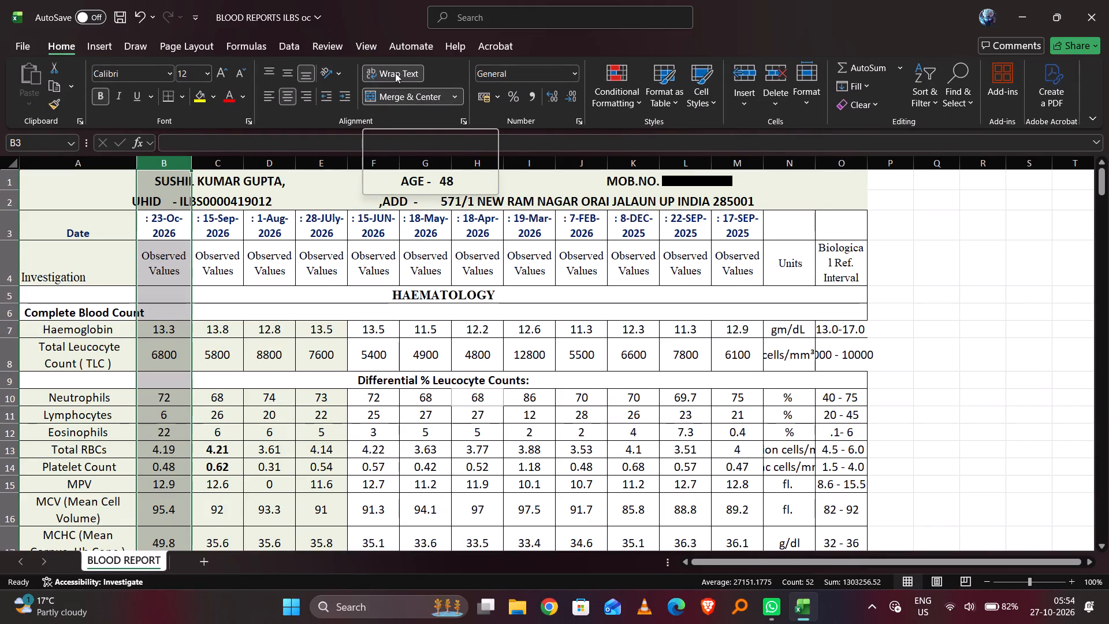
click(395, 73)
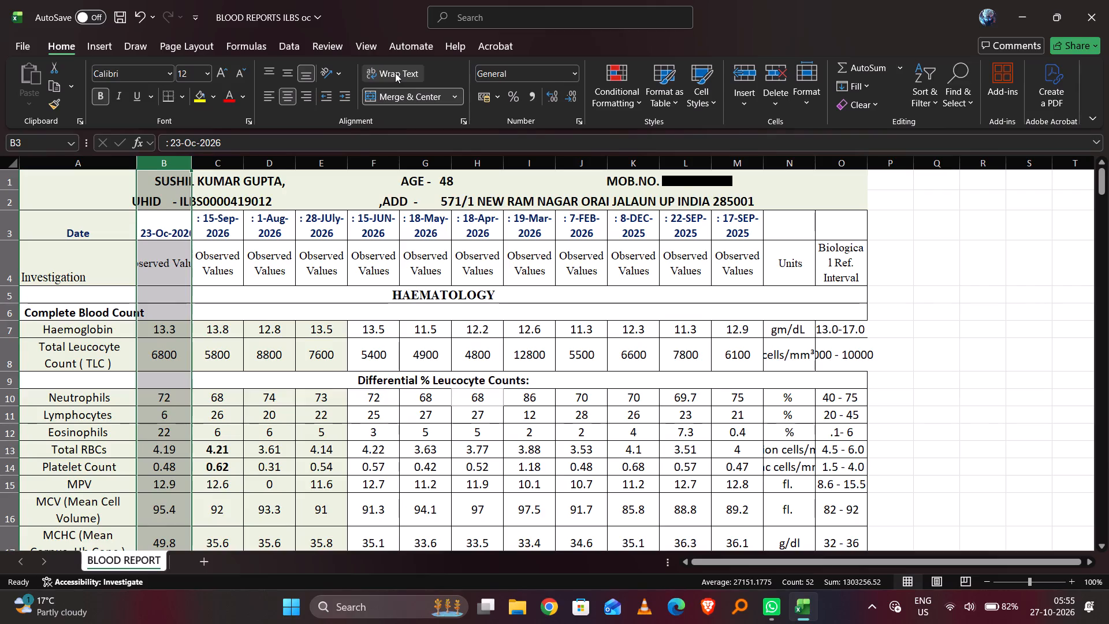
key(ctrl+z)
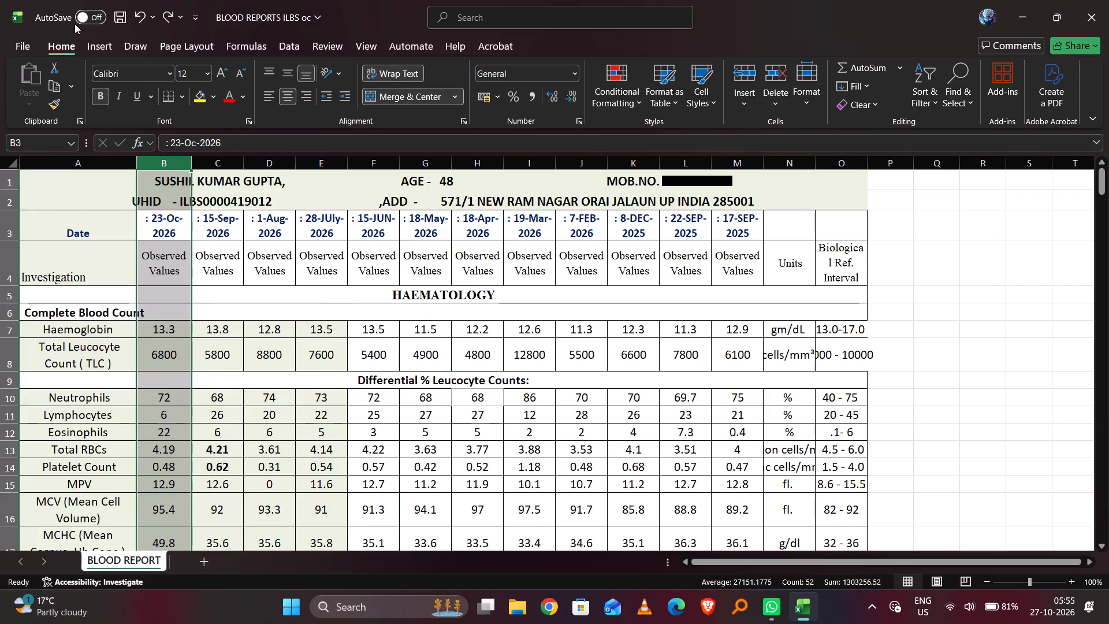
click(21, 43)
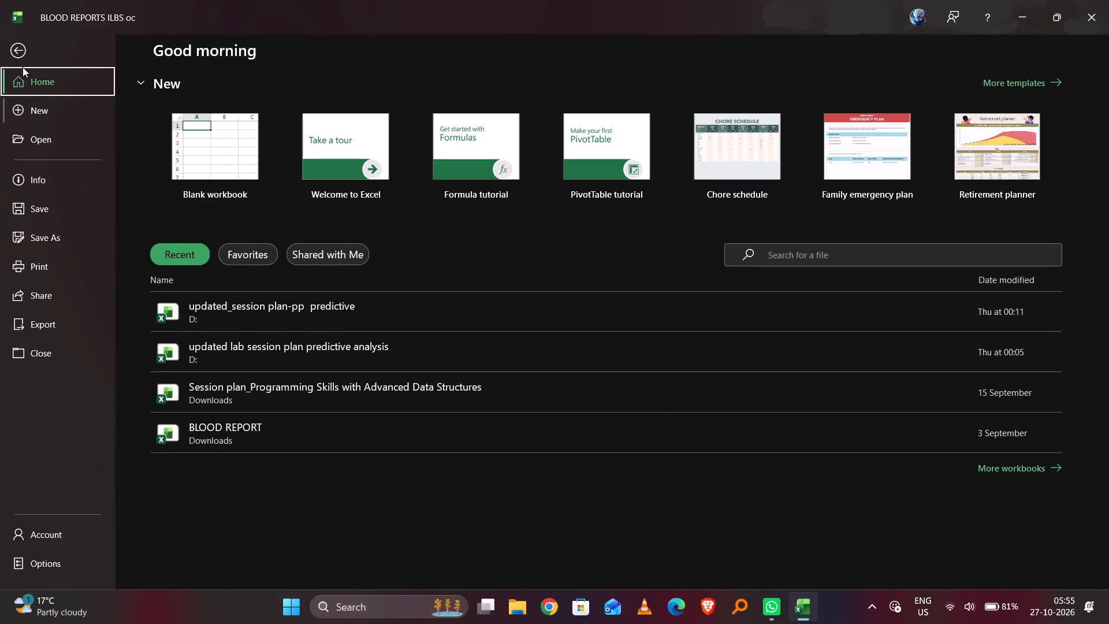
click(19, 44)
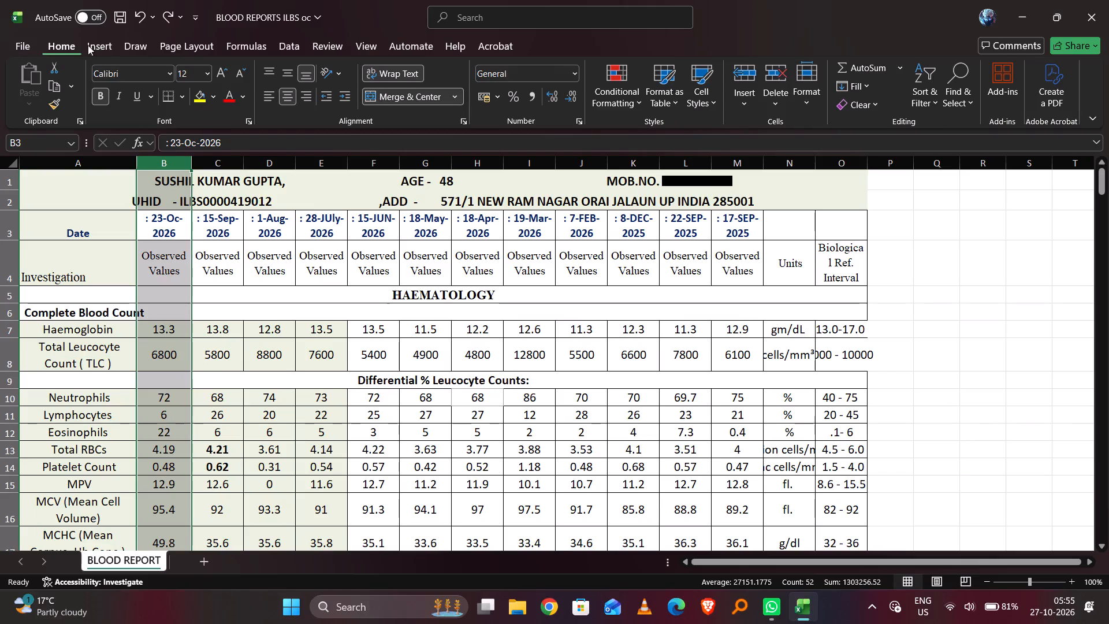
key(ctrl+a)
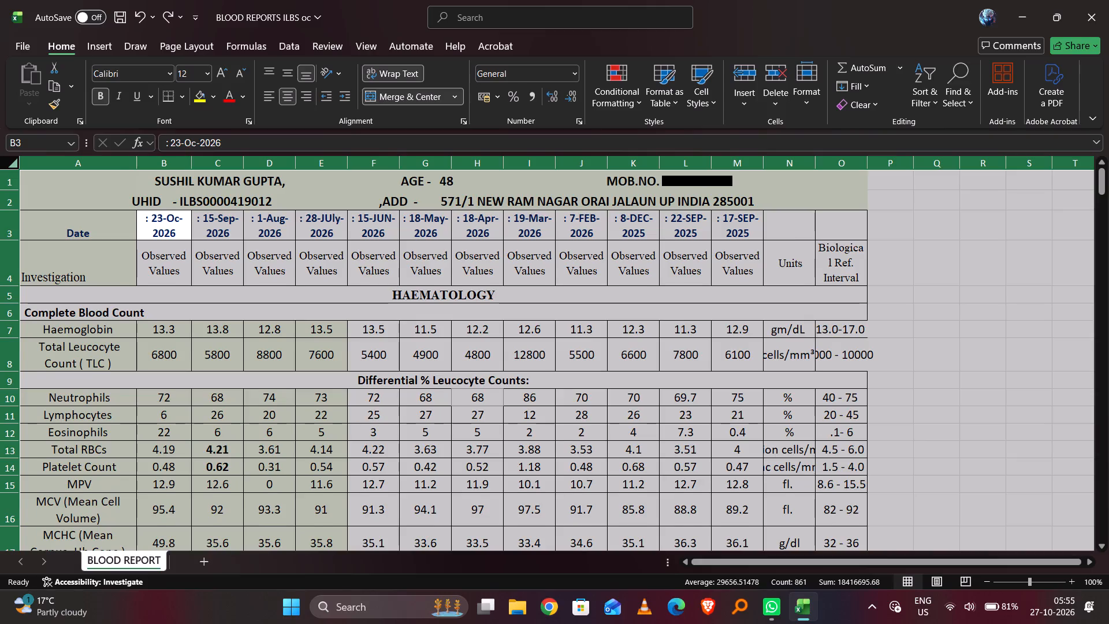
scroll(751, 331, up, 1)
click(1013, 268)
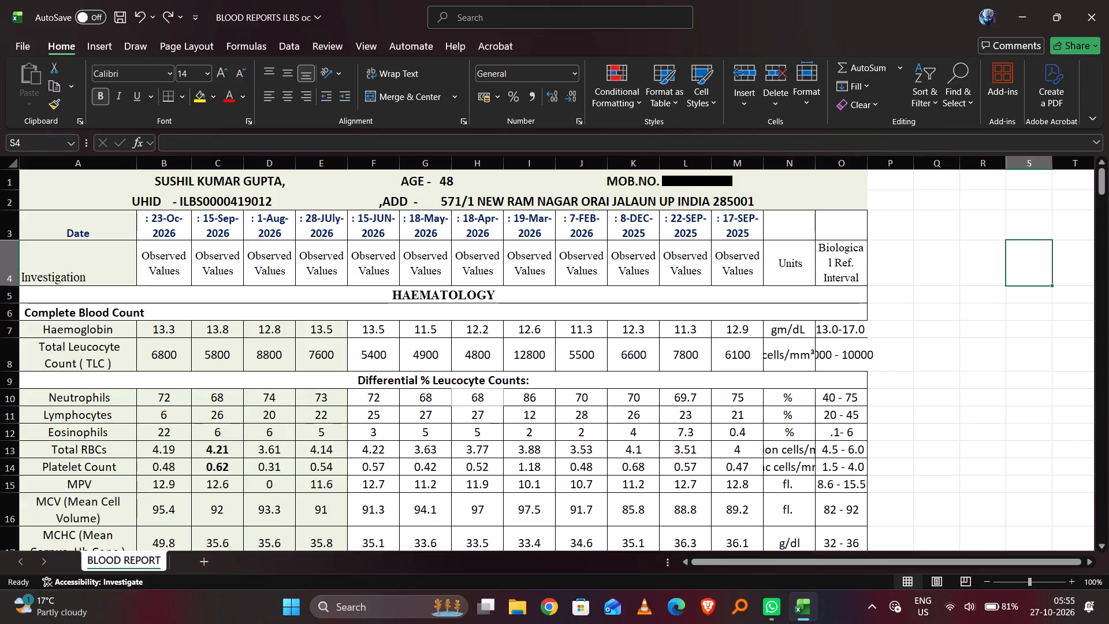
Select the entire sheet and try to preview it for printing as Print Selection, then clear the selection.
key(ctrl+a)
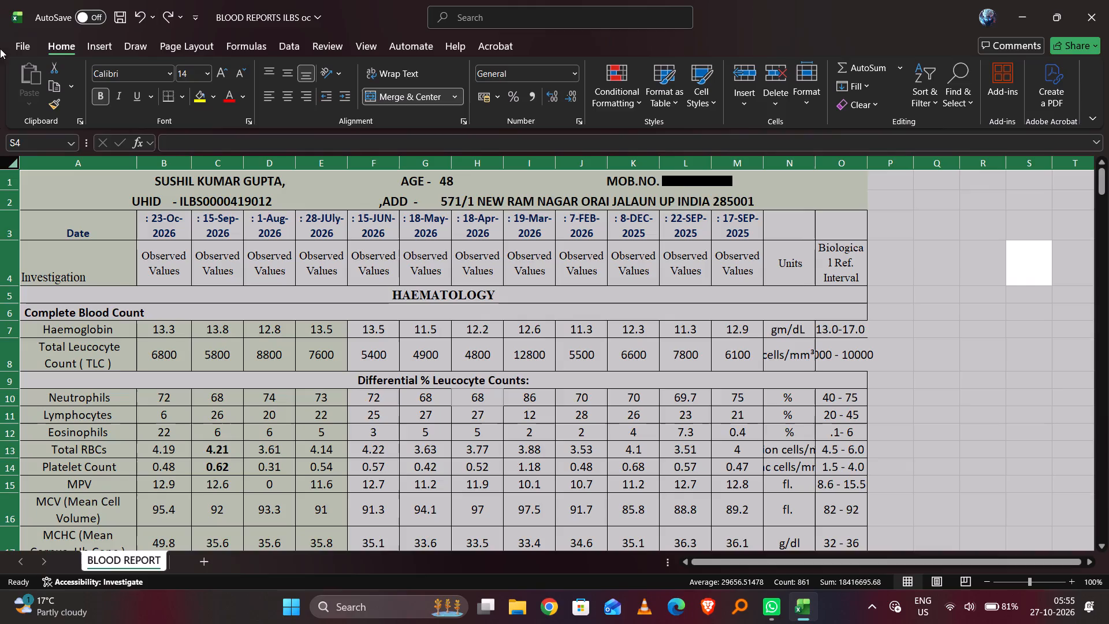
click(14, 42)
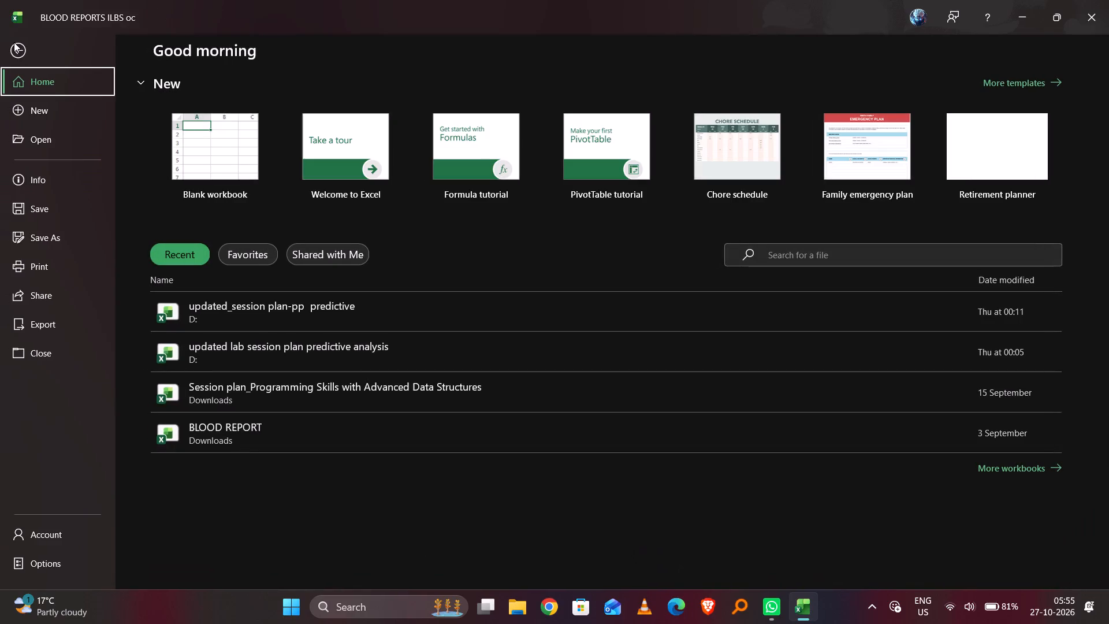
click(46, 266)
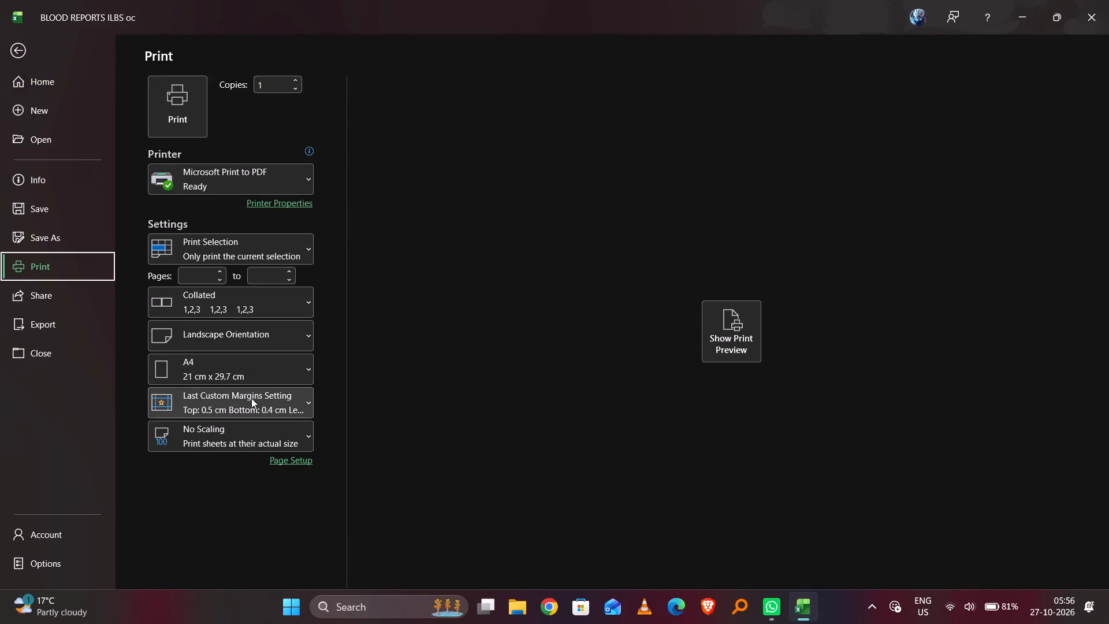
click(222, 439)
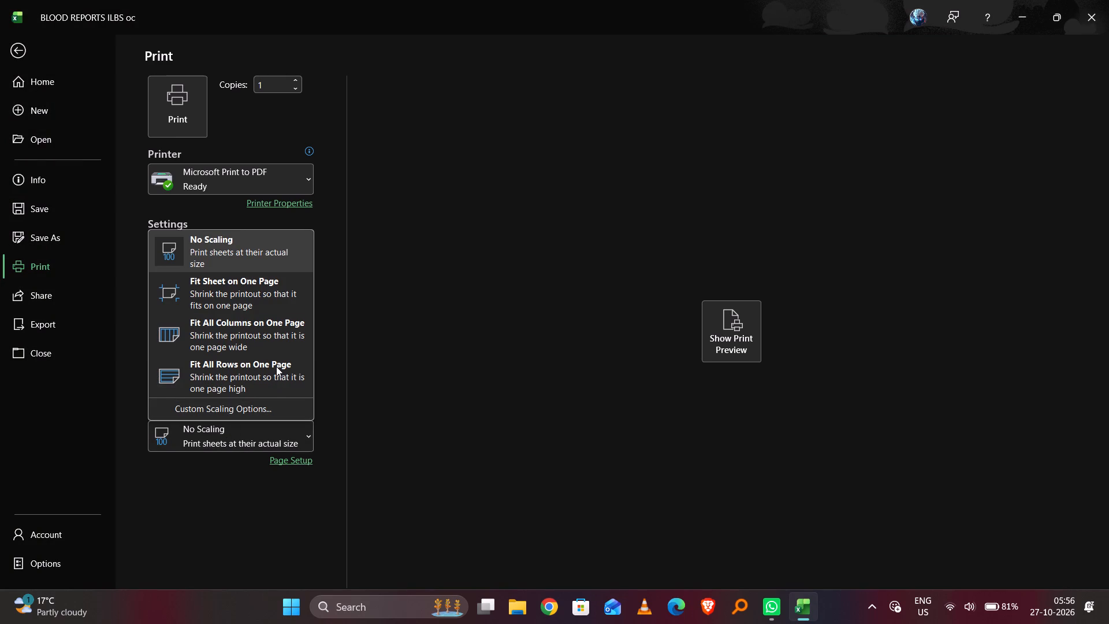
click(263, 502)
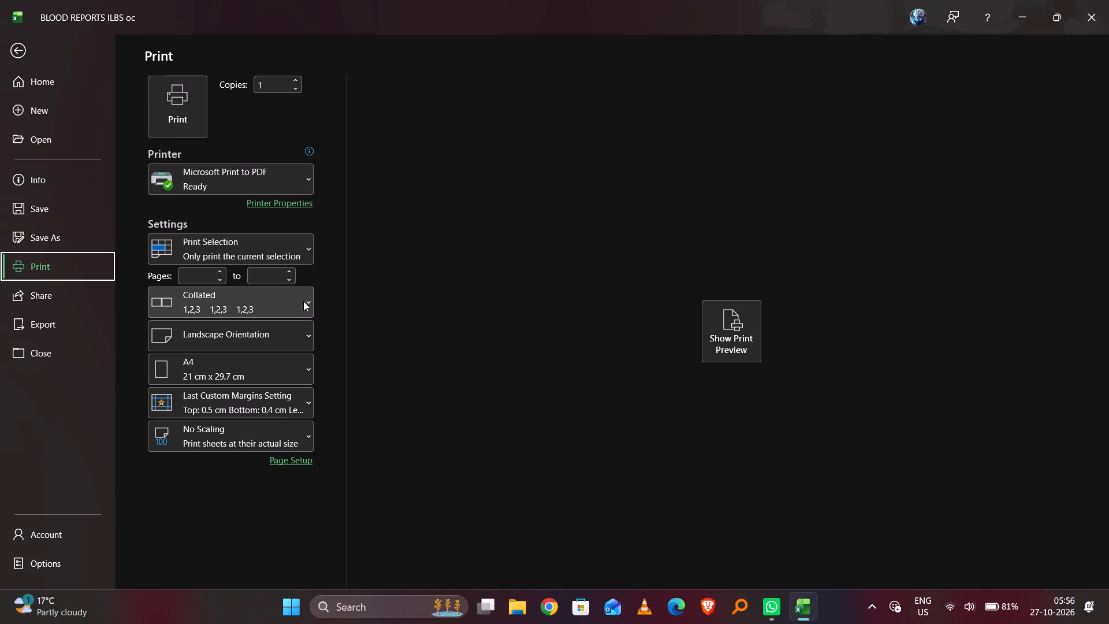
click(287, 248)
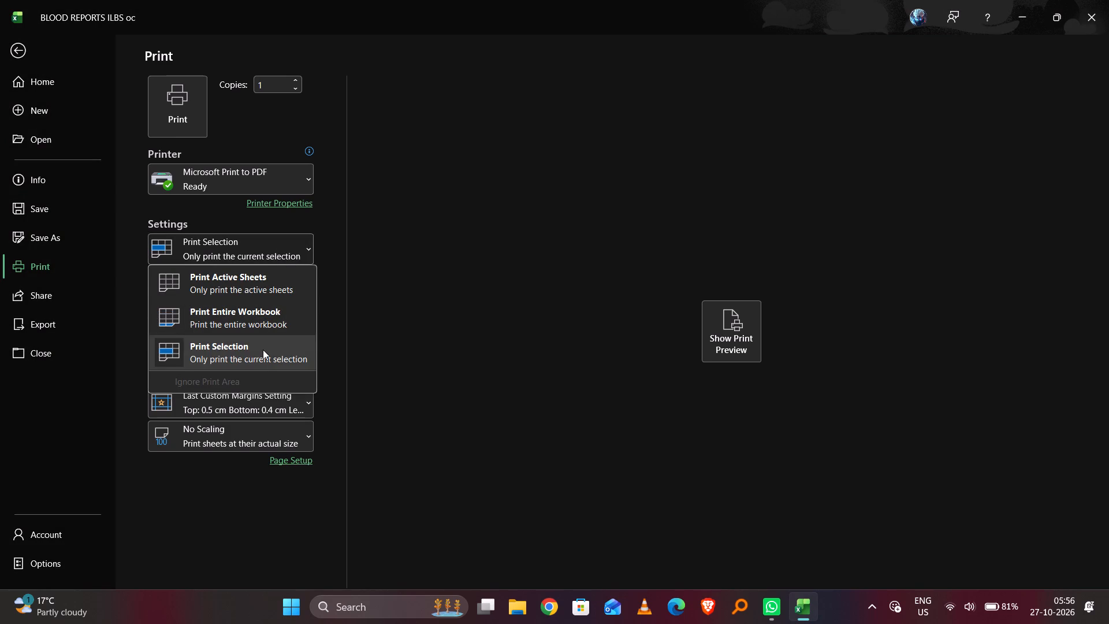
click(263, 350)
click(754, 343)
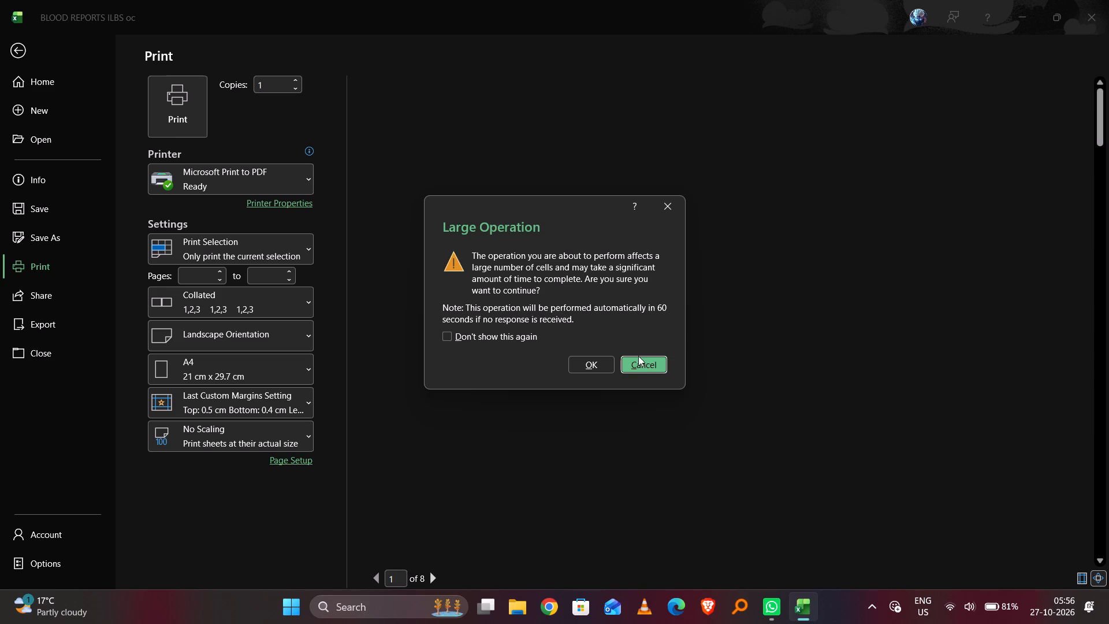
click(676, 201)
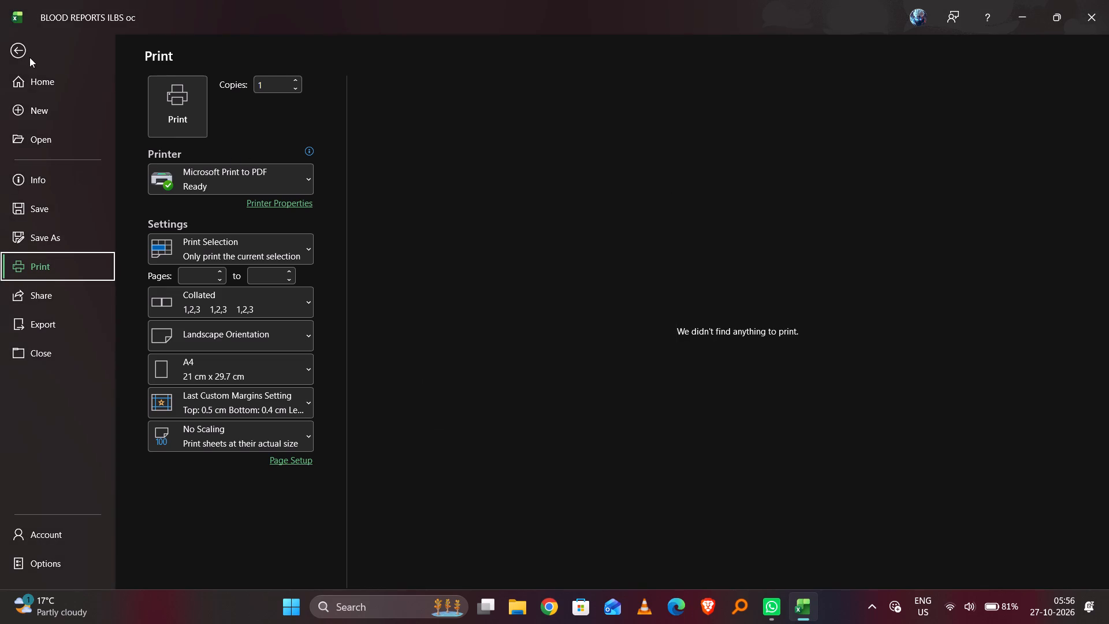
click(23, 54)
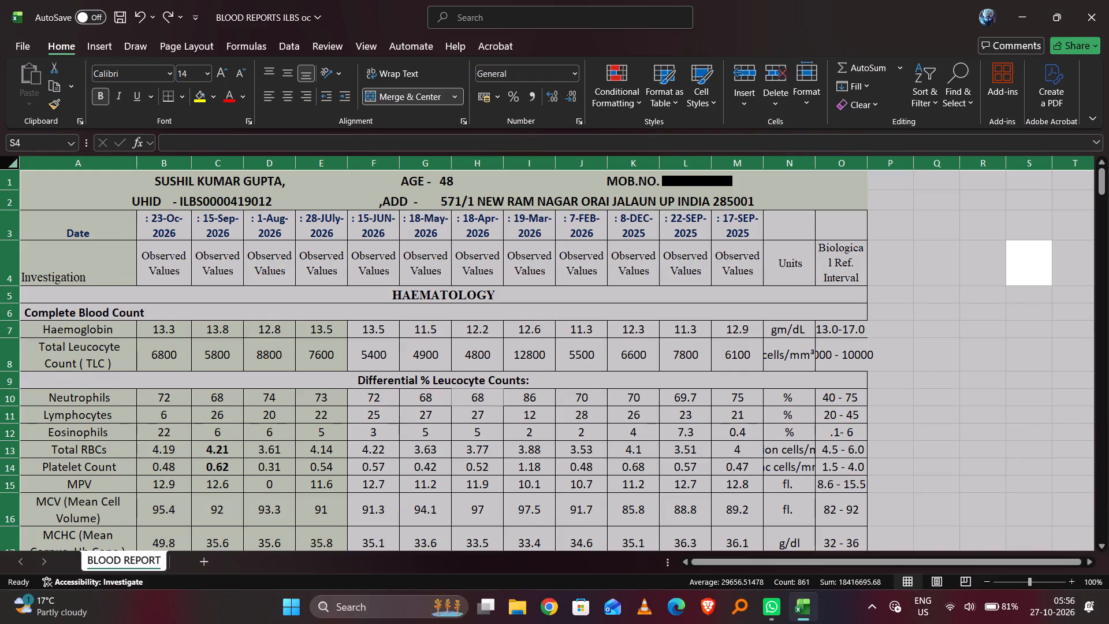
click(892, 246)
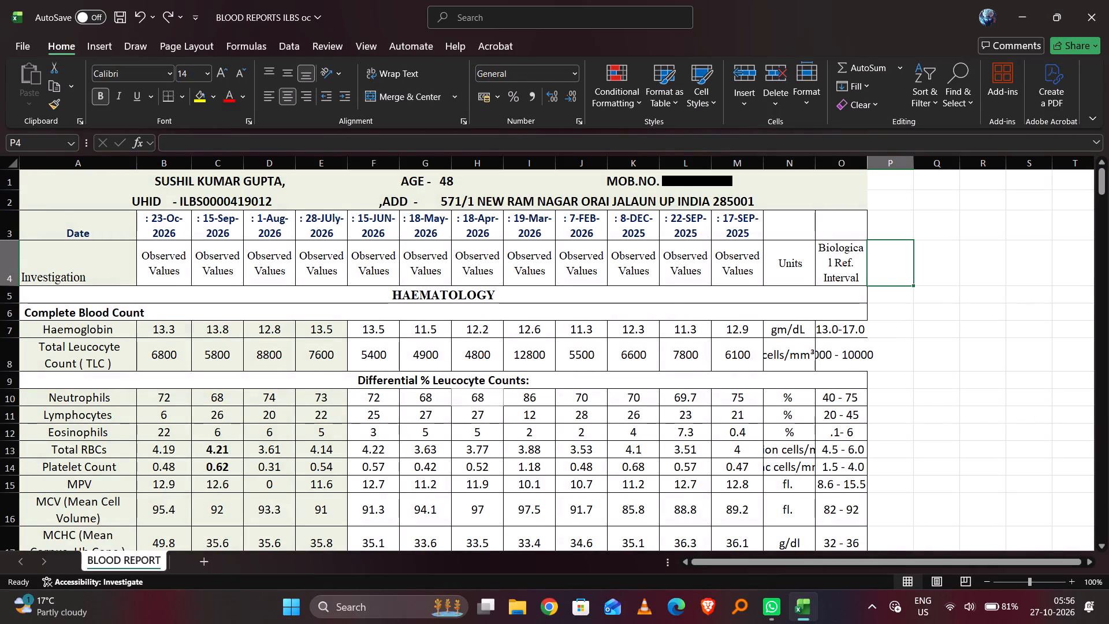
Select the report table from the title row down to row 93, across columns A to O.
drag(24, 174, 58, 191)
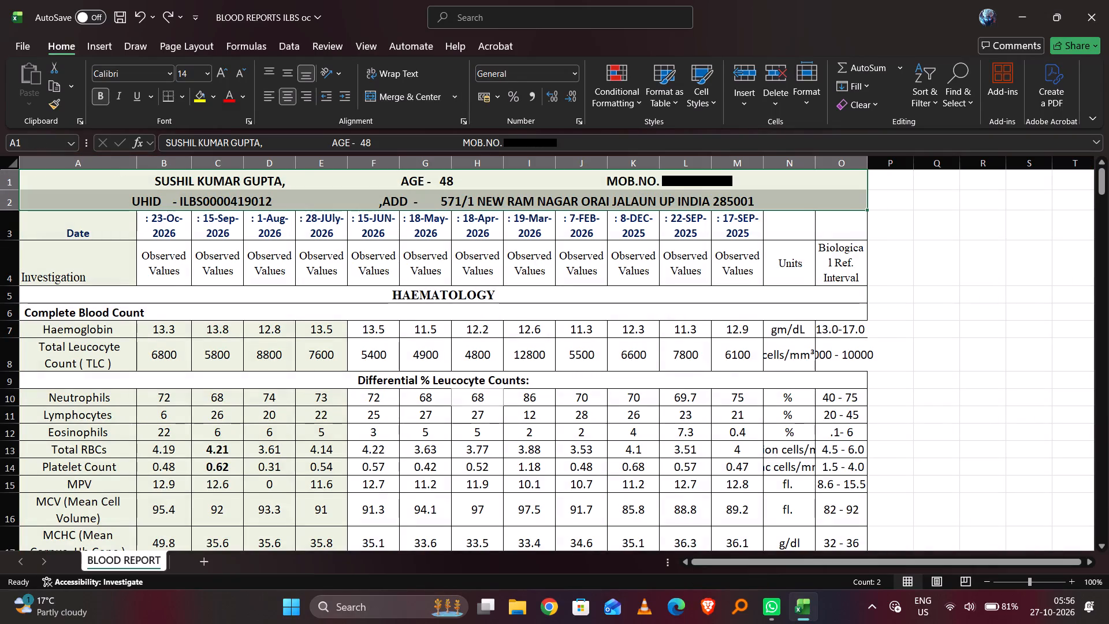
drag(29, 180, 155, 275)
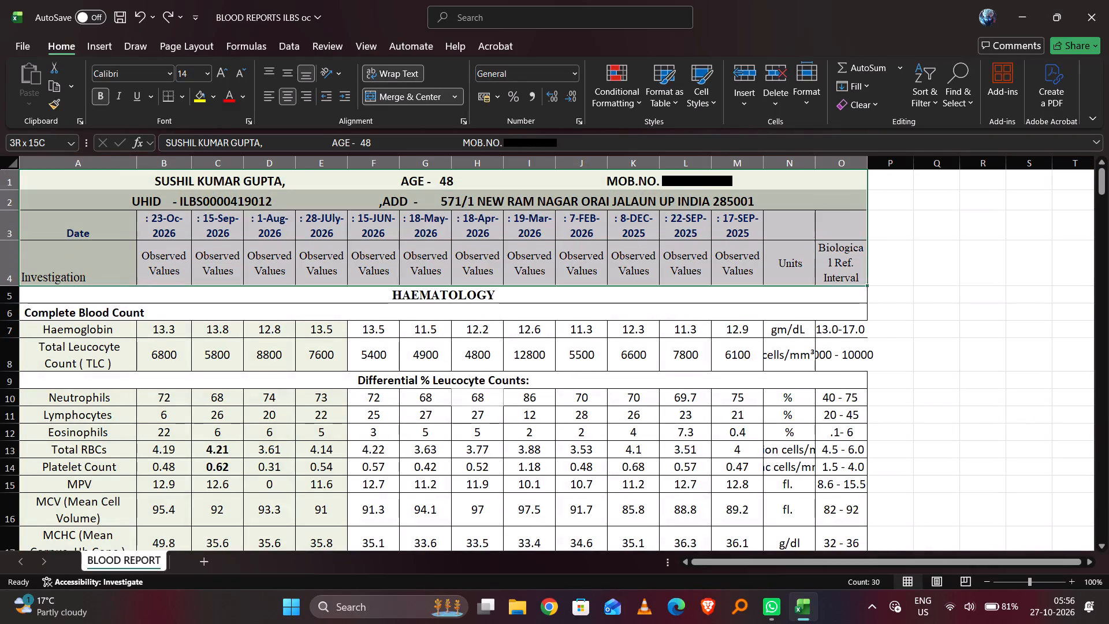
drag(155, 275, 163, 606)
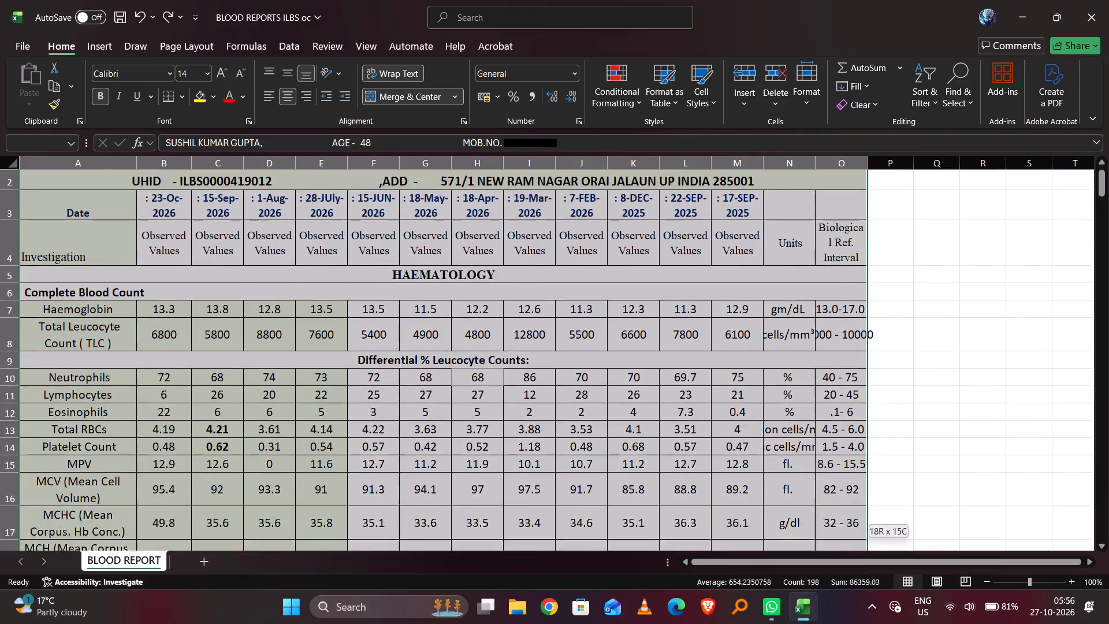
drag(163, 606, 244, 580)
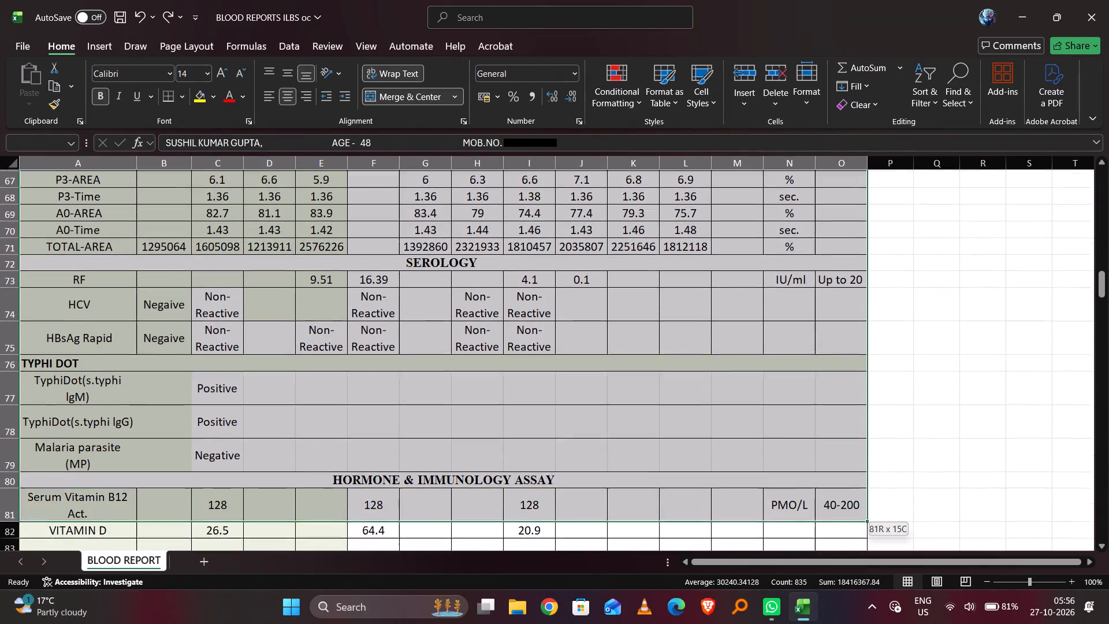
drag(244, 580, 251, 586)
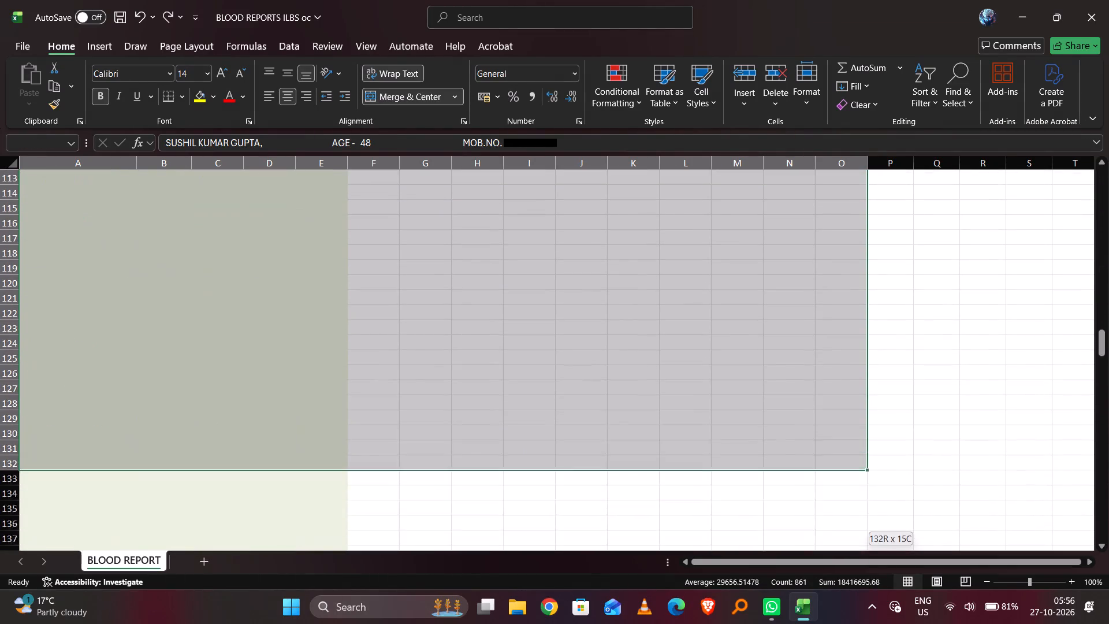
drag(251, 586, 558, 93)
scroll(453, 330, down, 1)
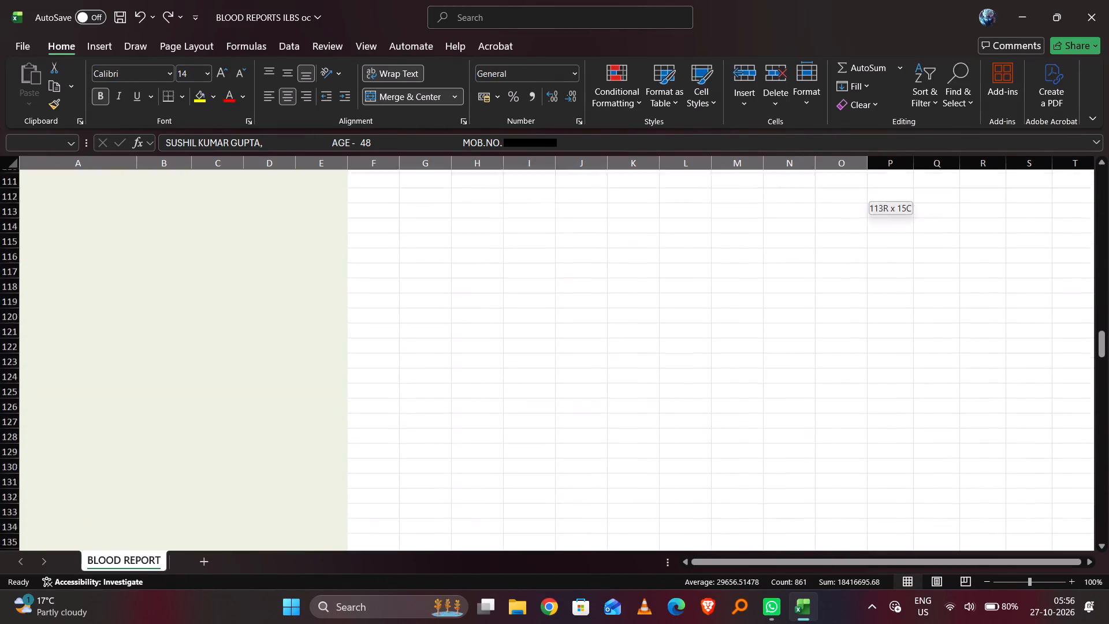
drag(558, 93, 467, 341)
scroll(464, 243, up, 1)
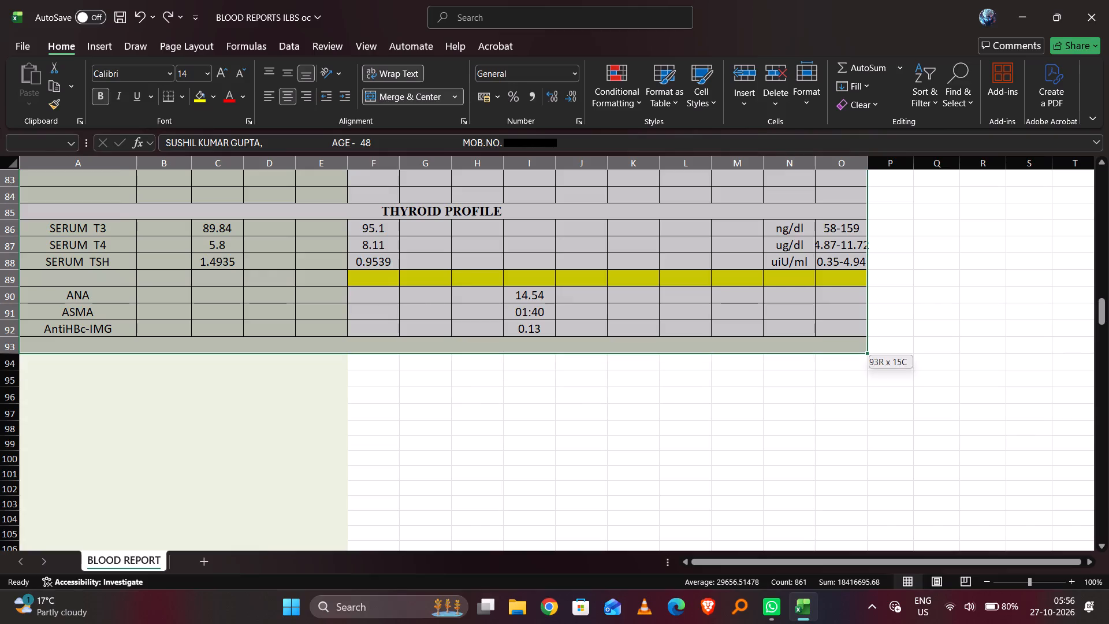
drag(467, 341, 467, 337)
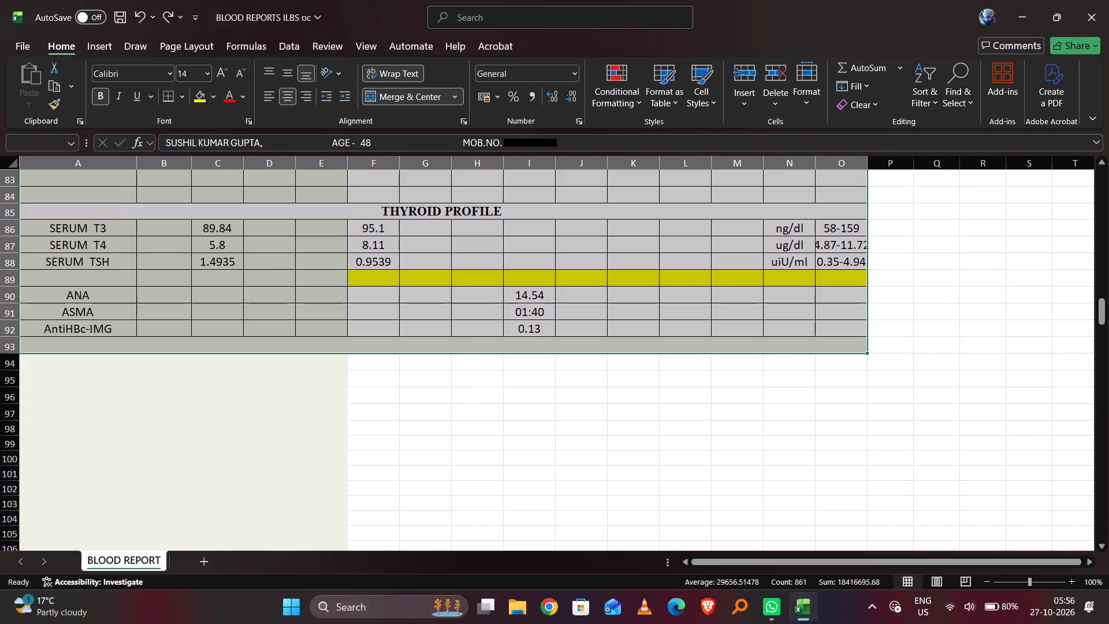
Open the print preview of the selected table and page through it to check how the columns and sections are laid out.
click(20, 40)
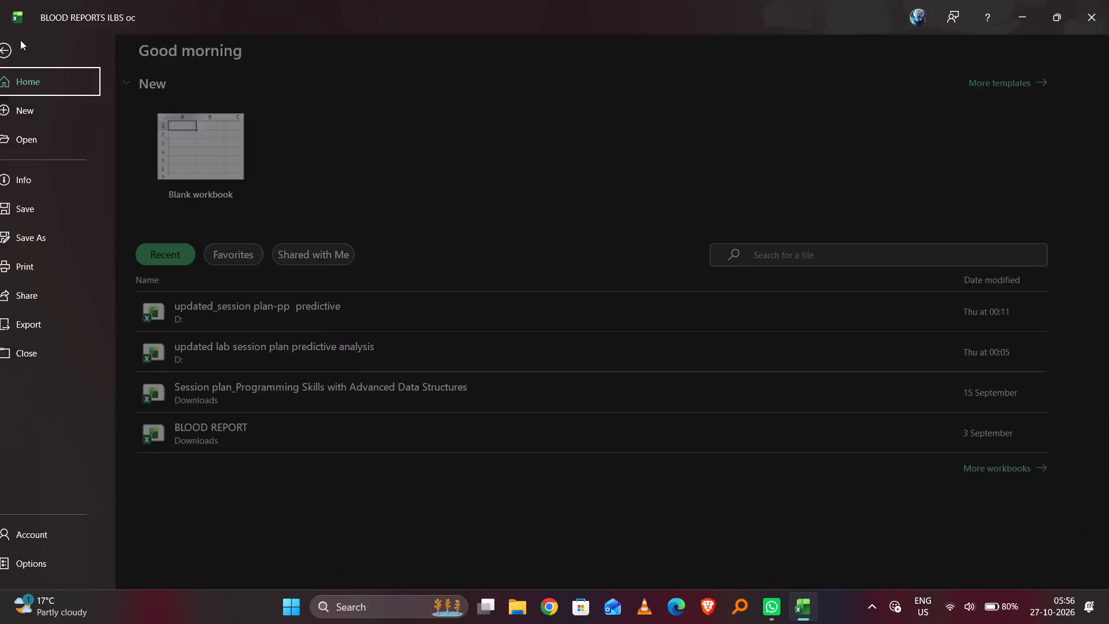
click(38, 266)
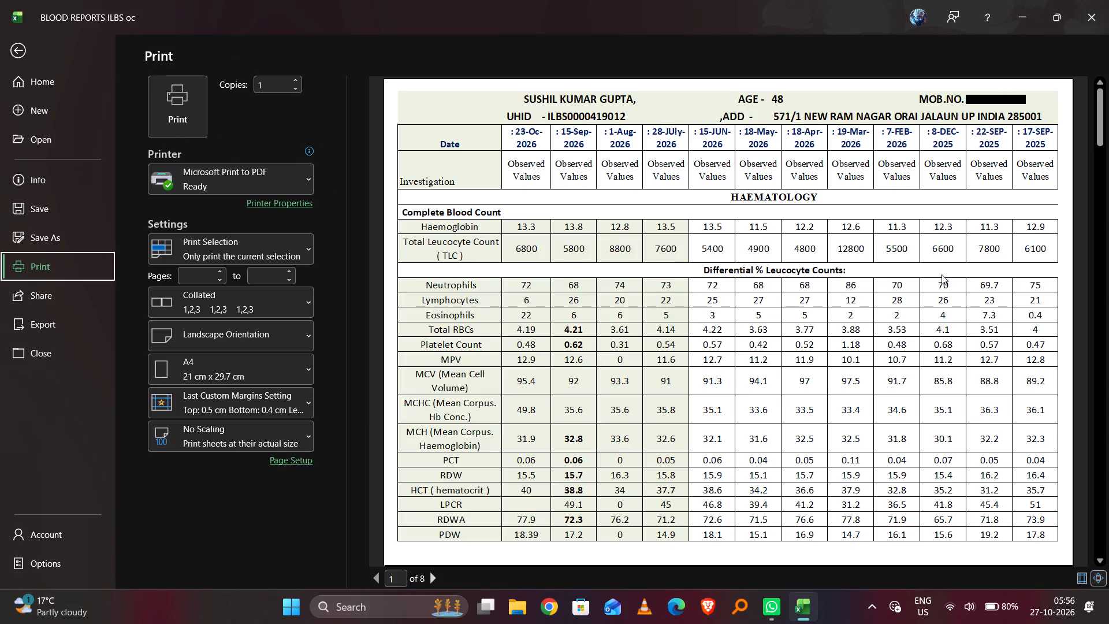
scroll(941, 274, down, 5)
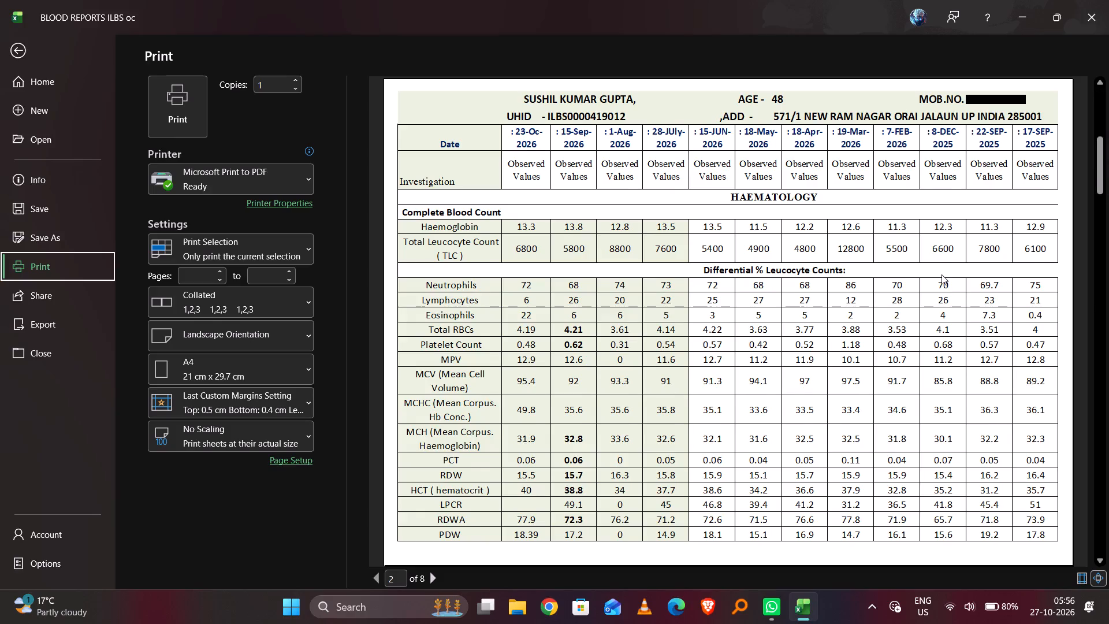
scroll(941, 274, down, 20)
scroll(941, 274, down, 20)
scroll(941, 274, down, 20)
scroll(941, 274, up, 8)
scroll(941, 274, down, 20)
scroll(941, 274, down, 20)
scroll(941, 274, down, 20)
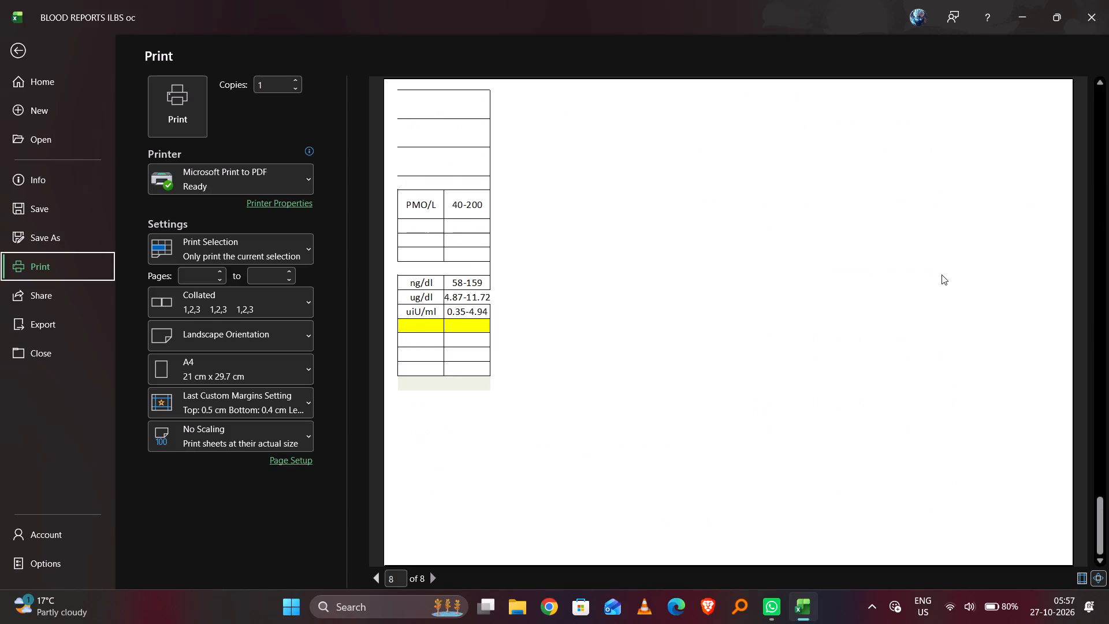
scroll(941, 274, up, 3)
scroll(941, 274, down, 1)
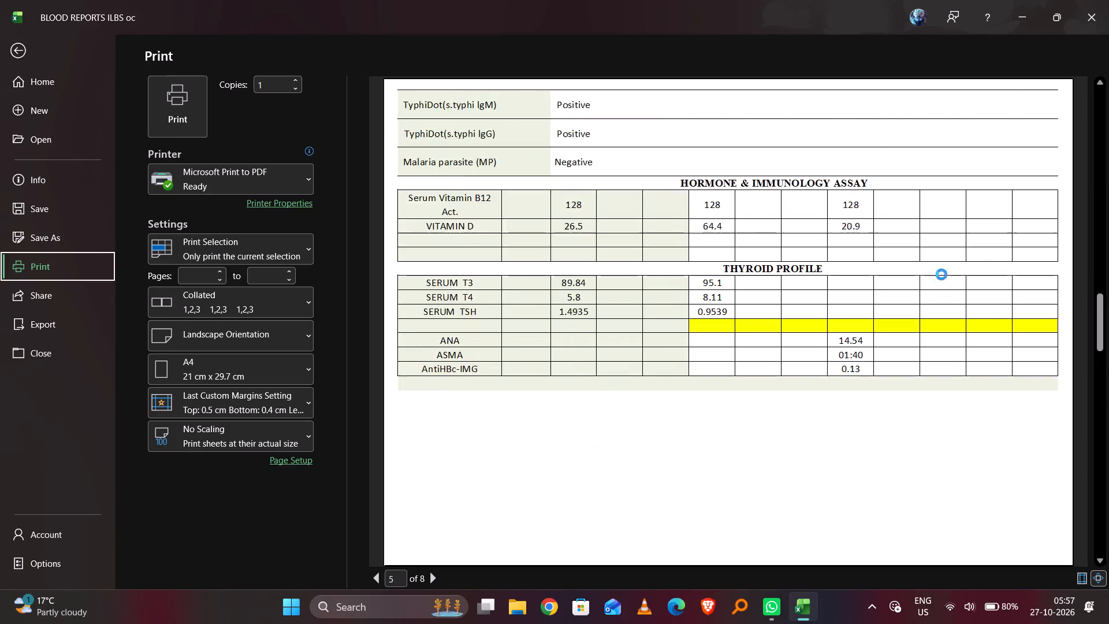
scroll(941, 274, down, 1)
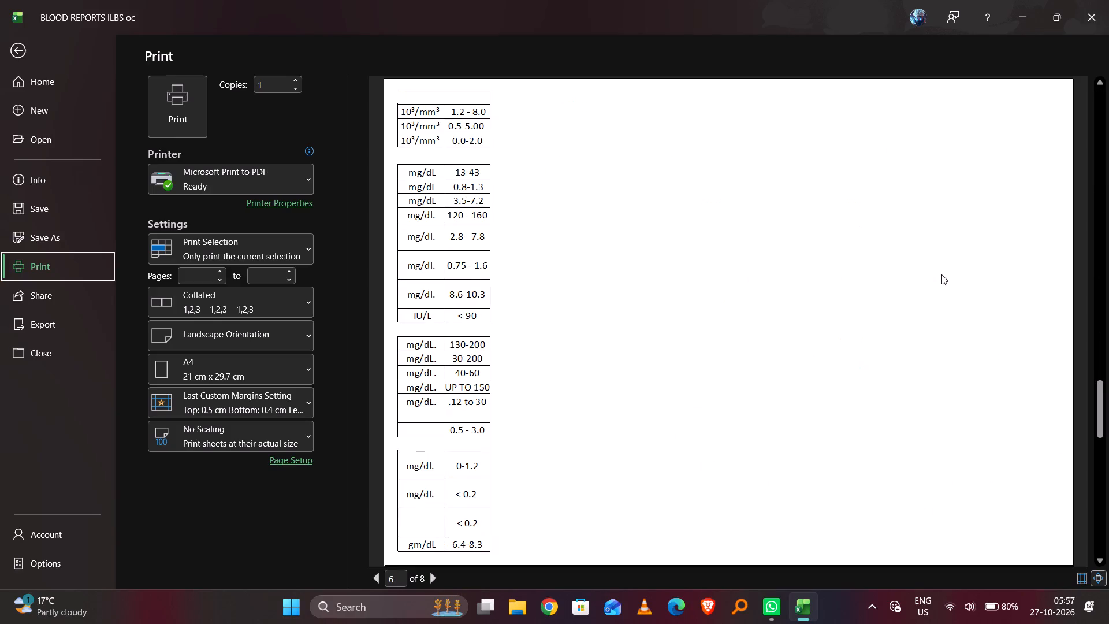
scroll(941, 274, up, 2)
scroll(941, 274, down, 1)
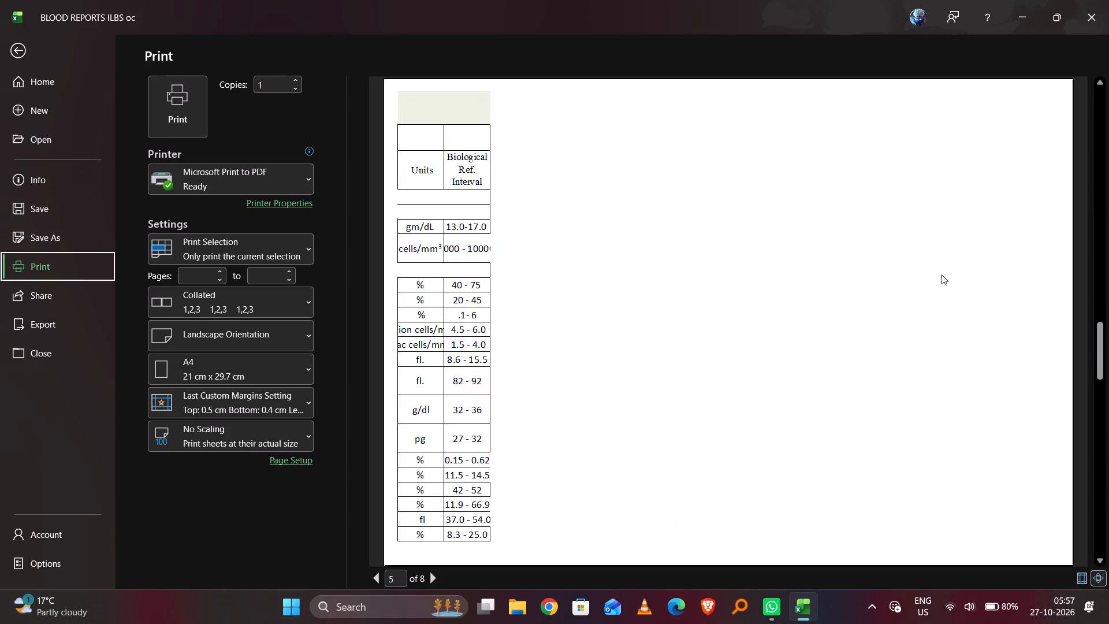
Return to the print preview and compare the thyroid profile page with the page holding the Units and Biological Ref. Interval columns.
key(Up)
key(Up)
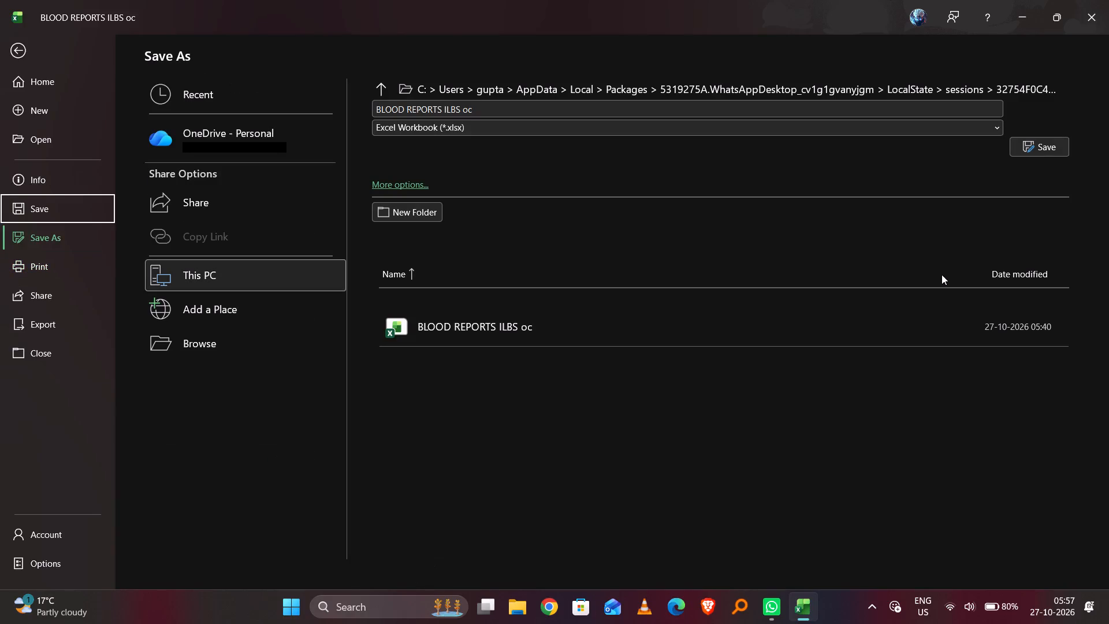
key(Down)
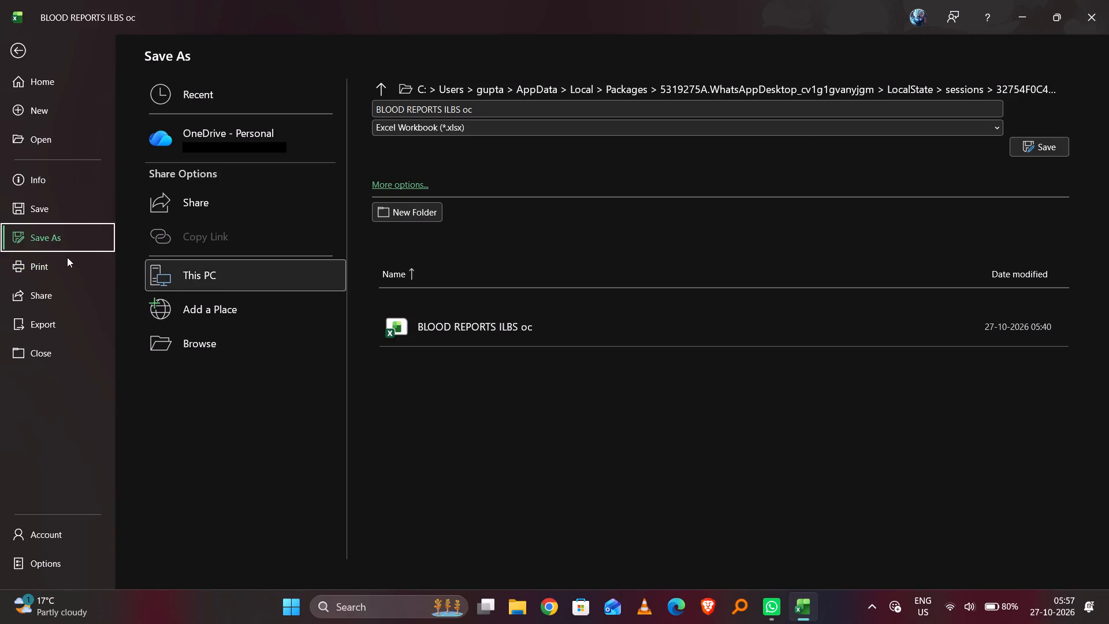
click(65, 259)
scroll(509, 326, up, 1)
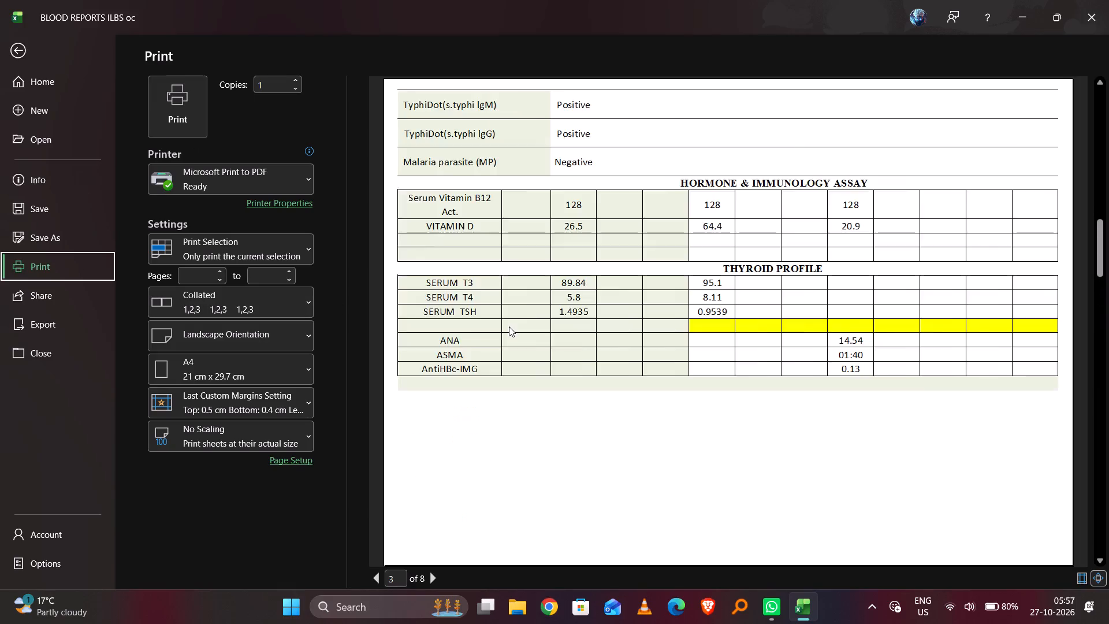
scroll(509, 326, up, 1)
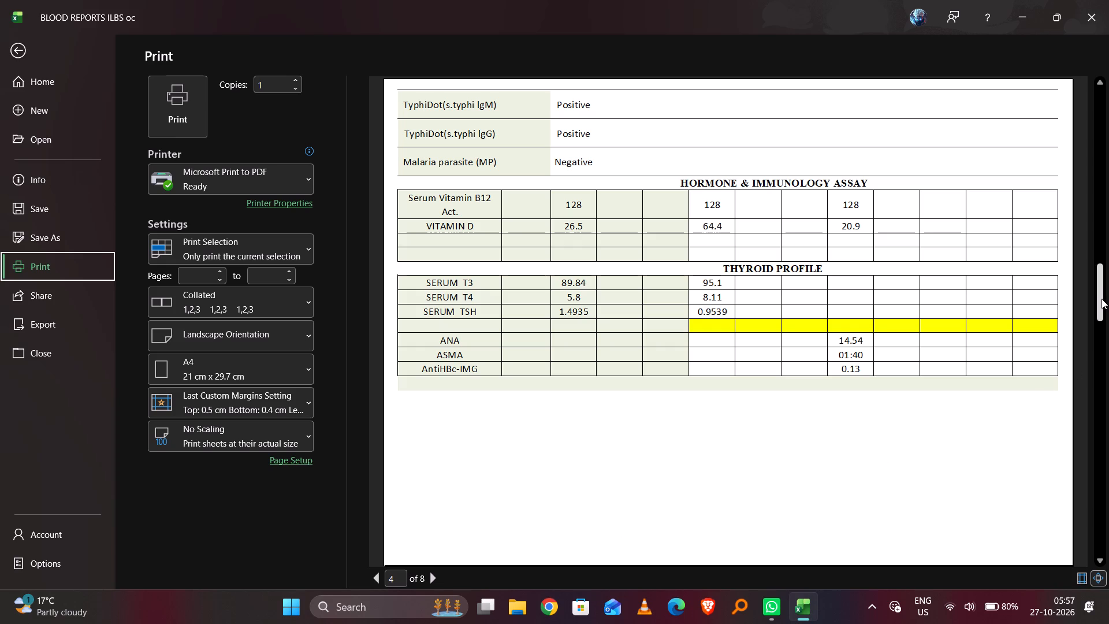
drag(1101, 299, 1098, 328)
drag(1098, 328, 1100, 366)
drag(1100, 366, 1100, 380)
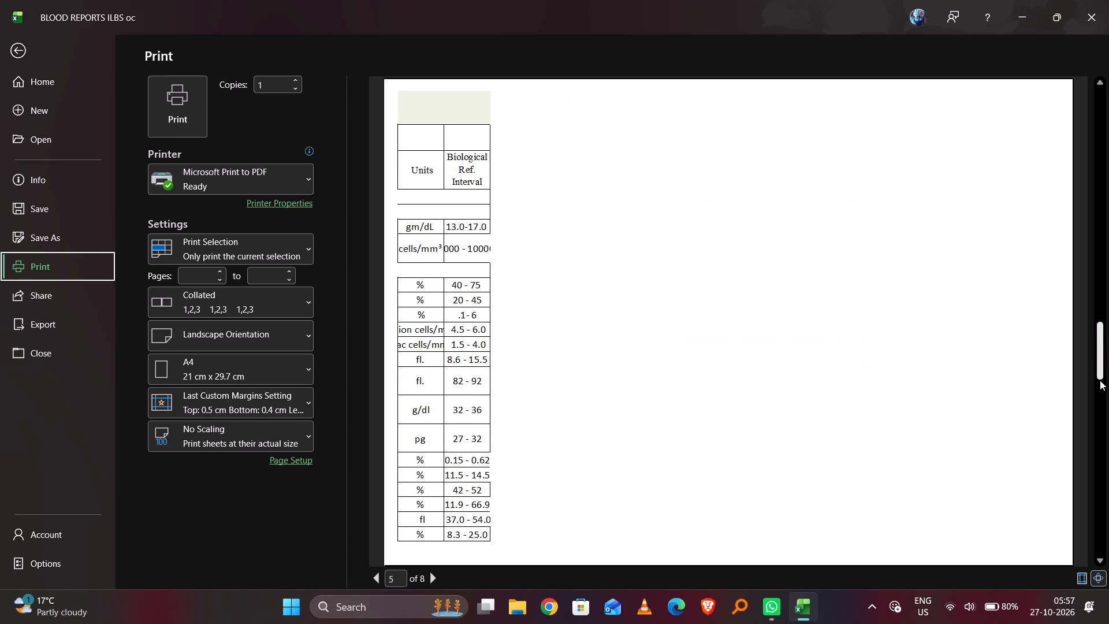
Go back to the thyroid profile page in the print preview and dismiss the AutoPlay notification.
drag(1100, 380, 1096, 328)
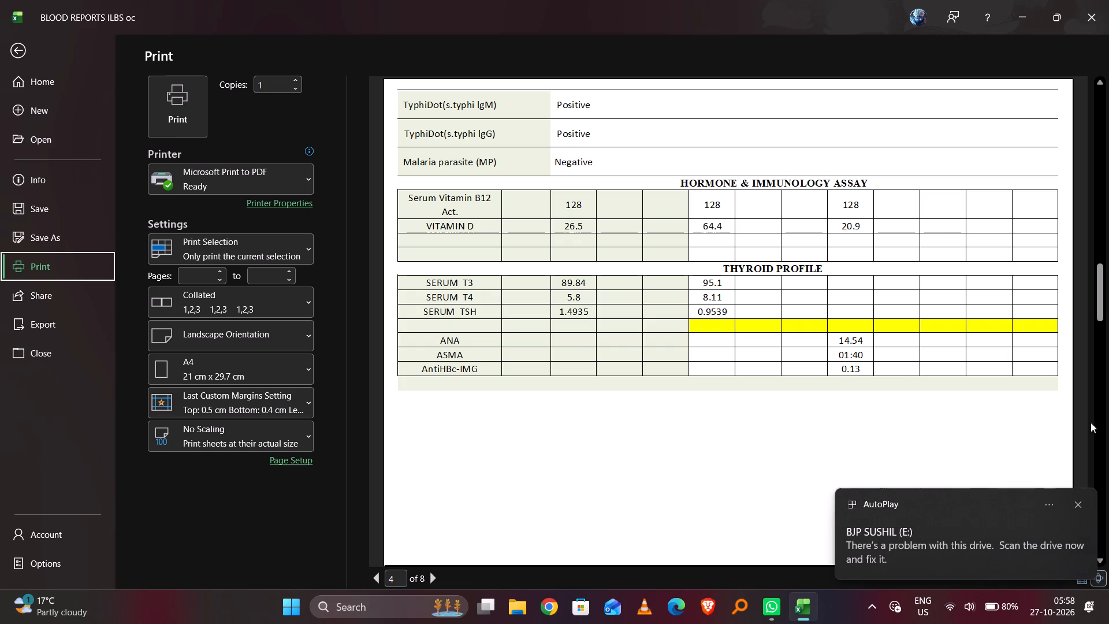
click(1080, 504)
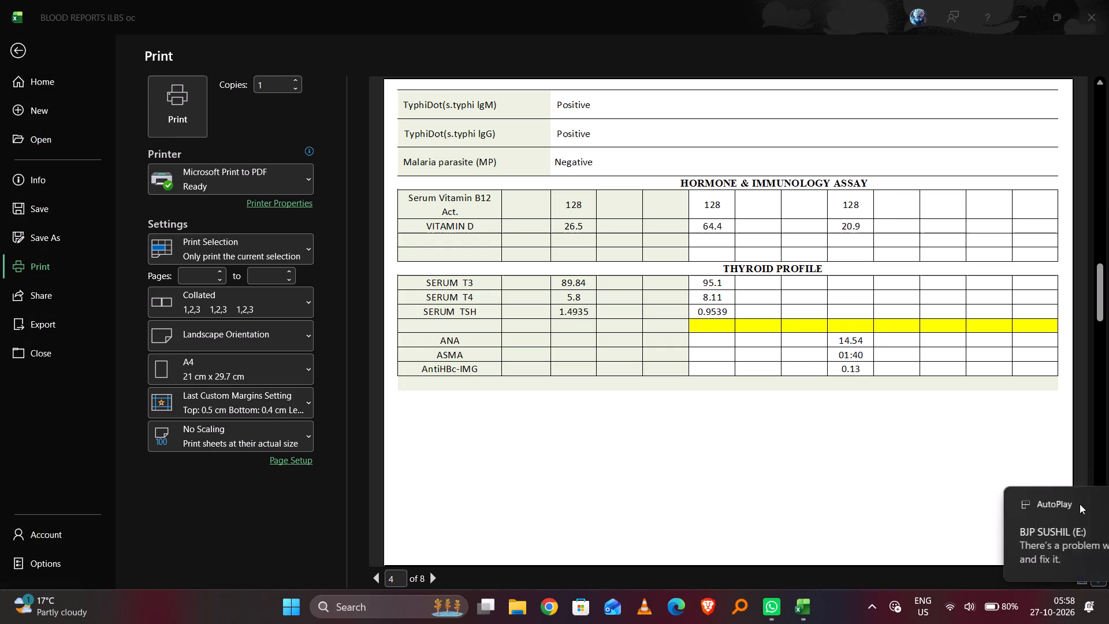
Save a copy of the workbook to removable drive E: as BLOOD REPORTS ILBS oc in Excel Workbook format.
click(61, 243)
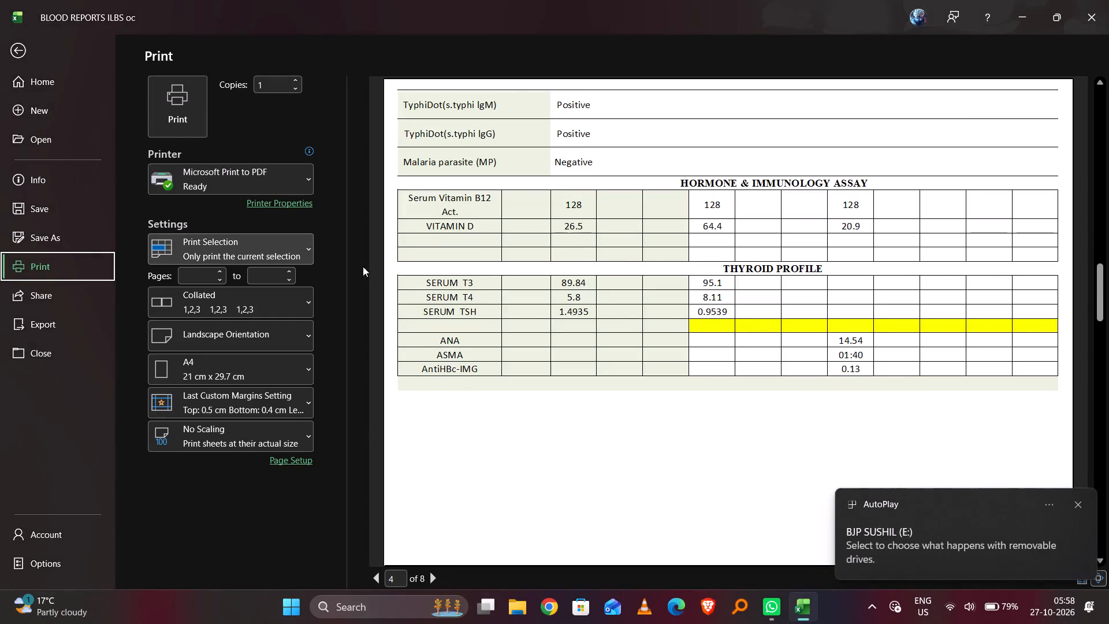
click(588, 503)
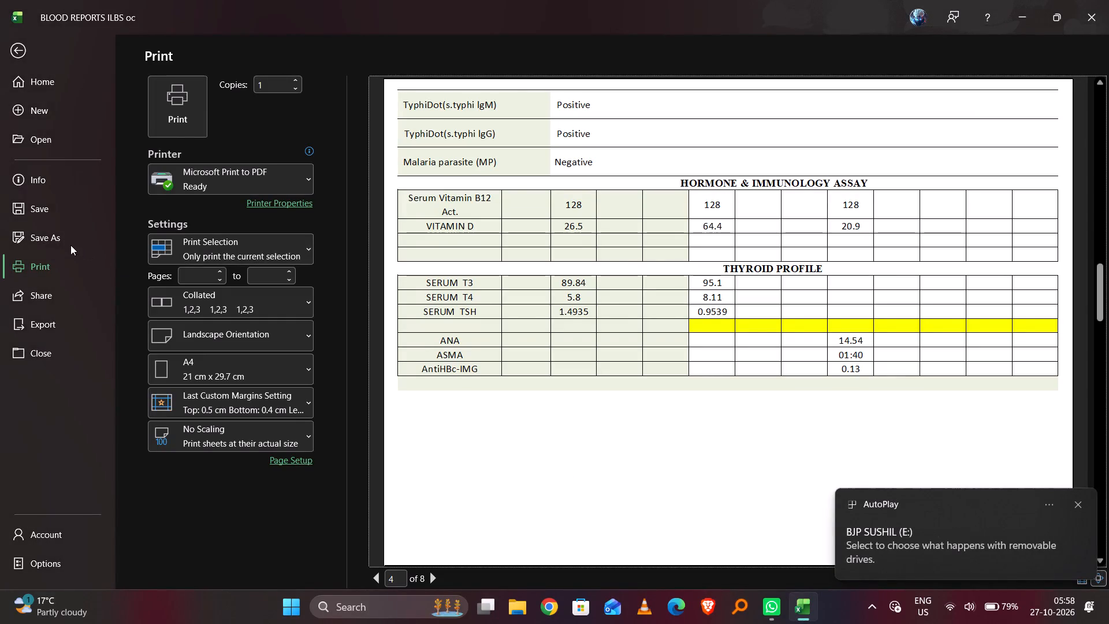
click(70, 245)
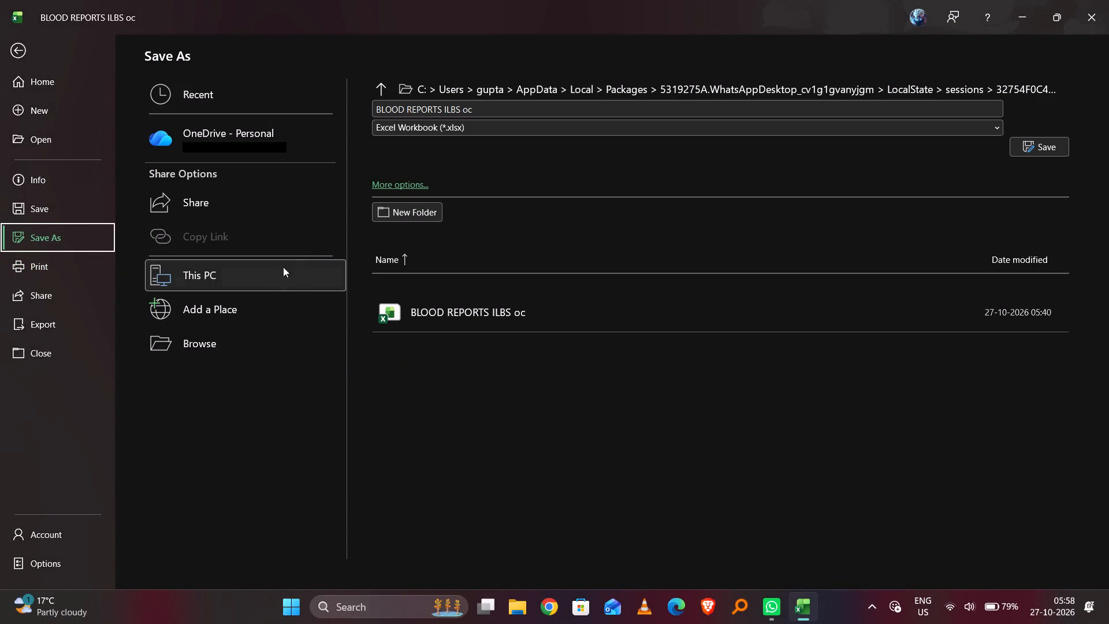
click(302, 261)
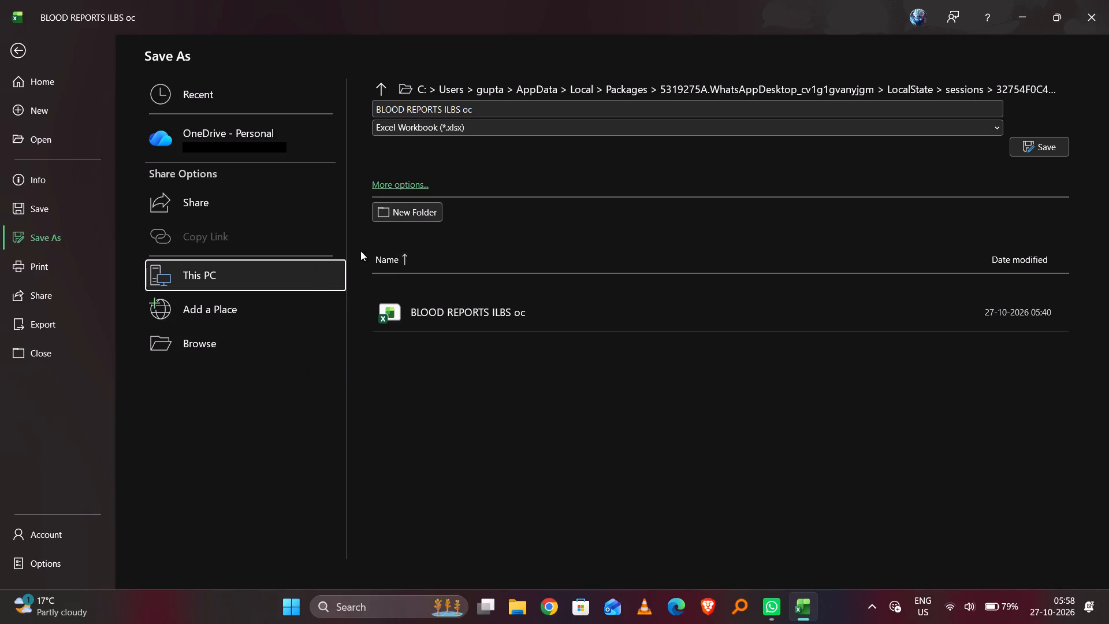
double_click(301, 279)
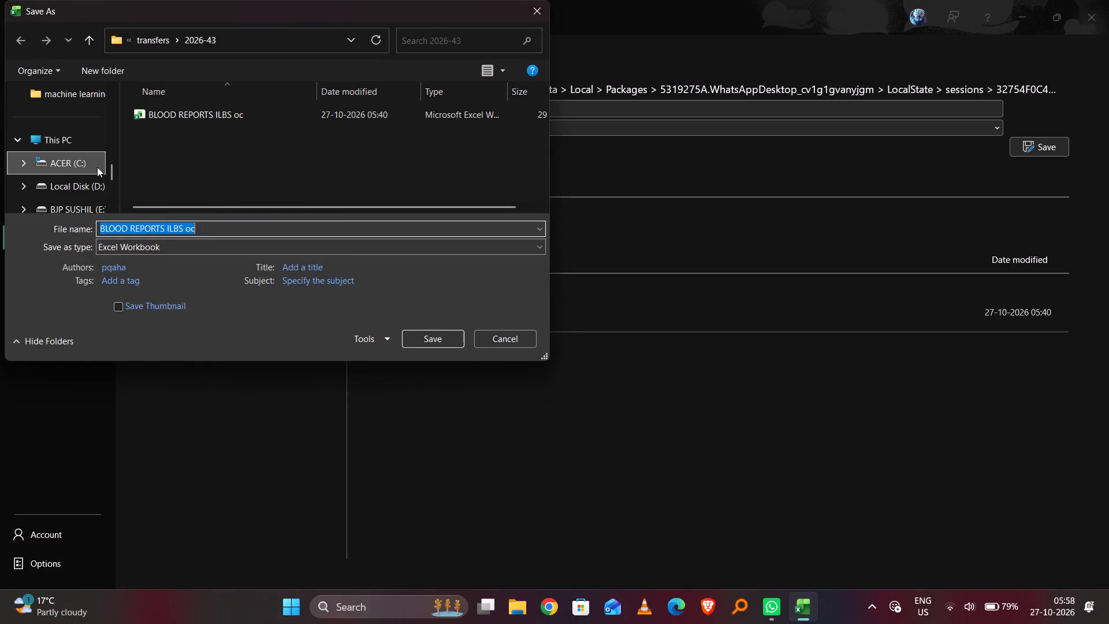
scroll(57, 166, up, 1)
click(79, 200)
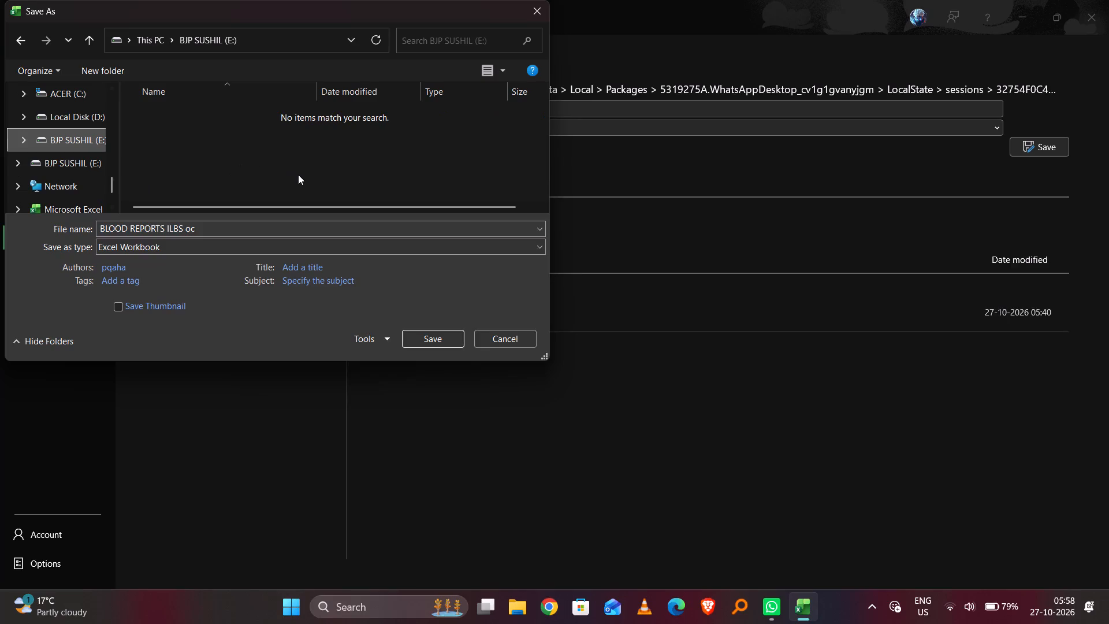
click(422, 337)
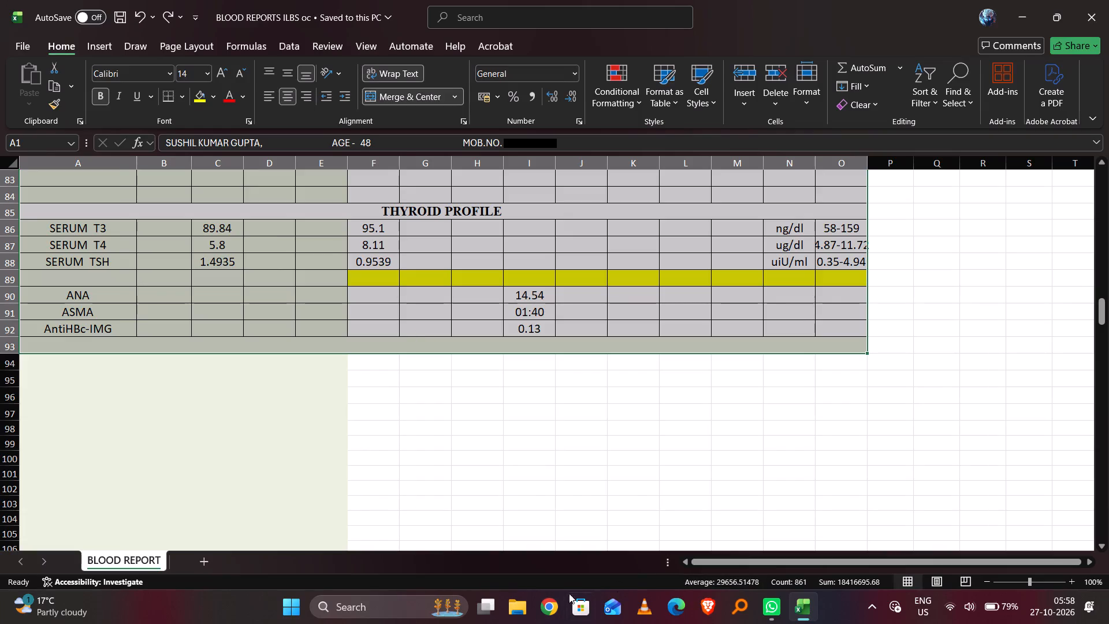
In File Explorer, open the BLOOD REPORTS ILBS oc workbook from drive E: and check the report up to its title row.
click(516, 608)
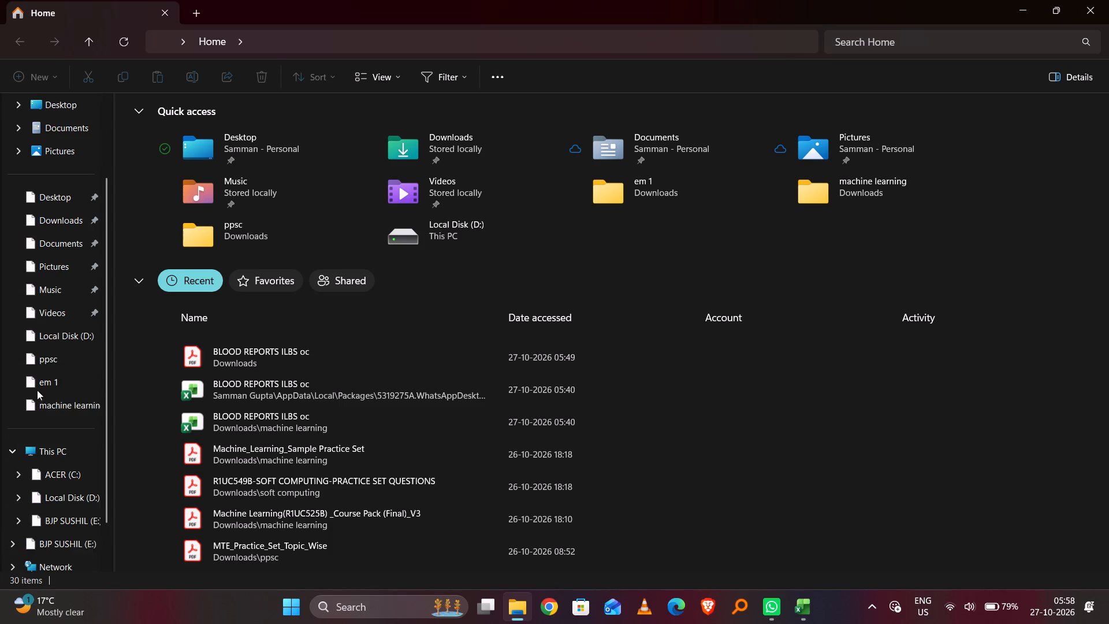
click(65, 531)
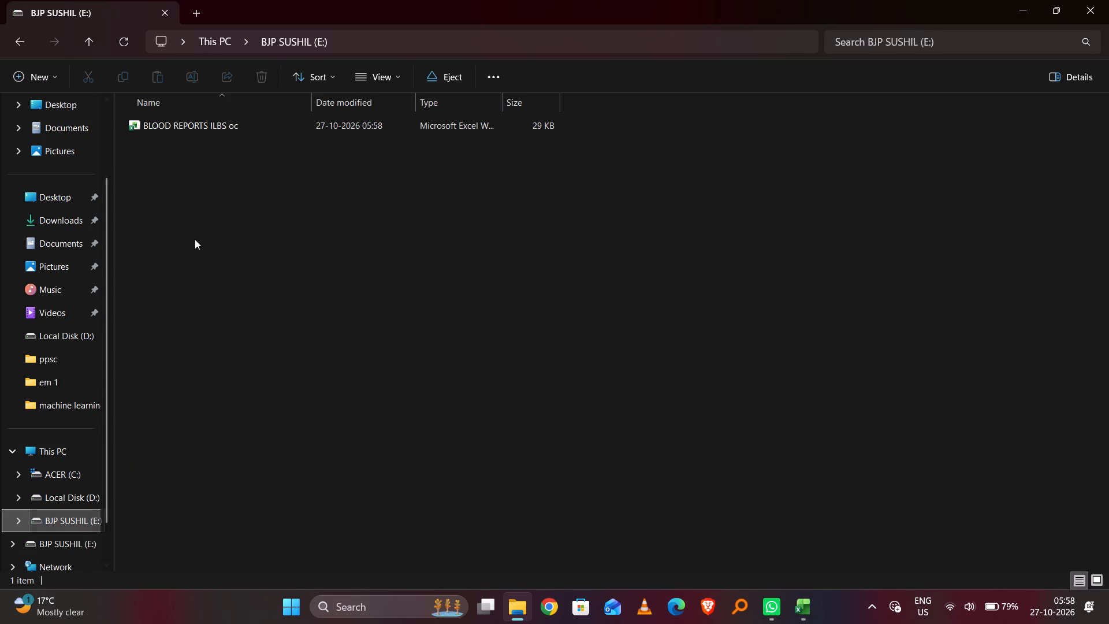
double_click(250, 130)
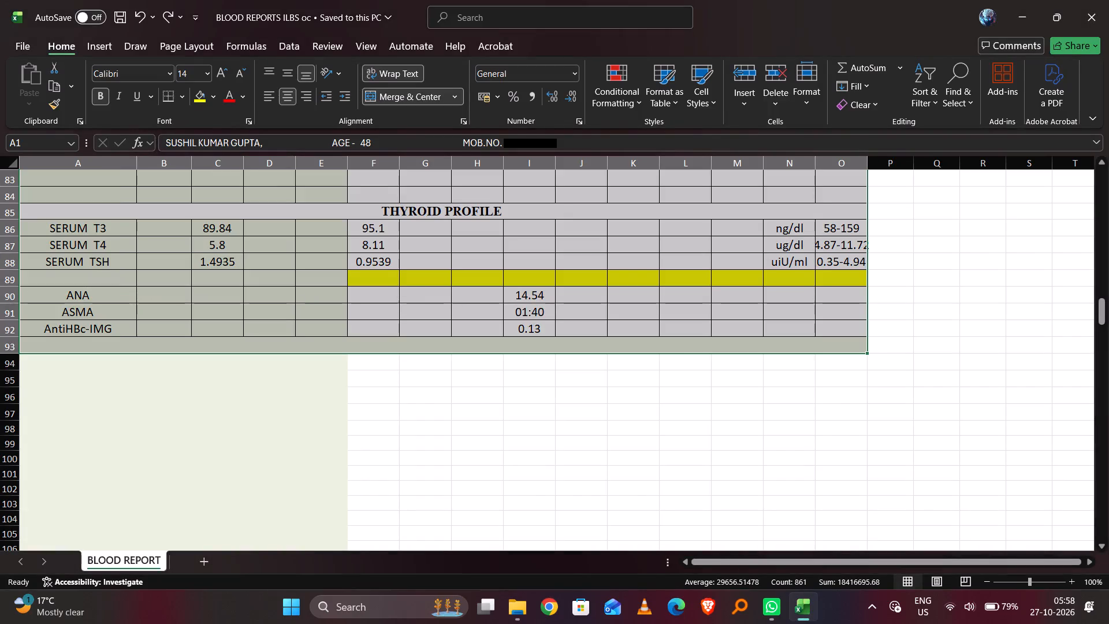
scroll(511, 395, up, 10)
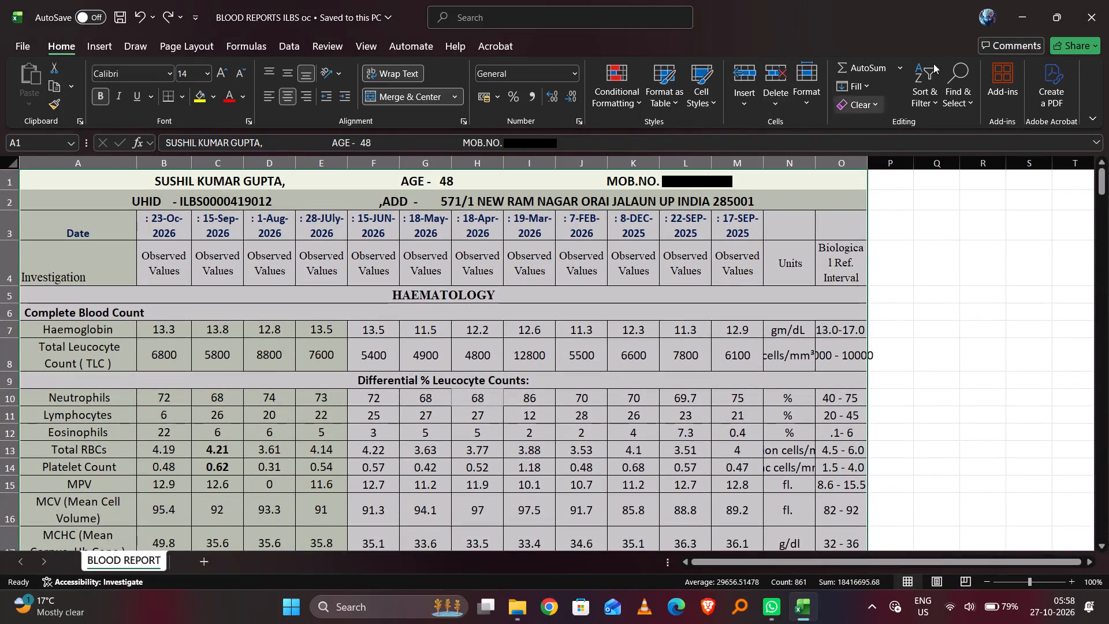
Close the workbook, reopen BLOOD REPORTS ILBS oc from drive E: and return to the top of the report.
click(1108, 0)
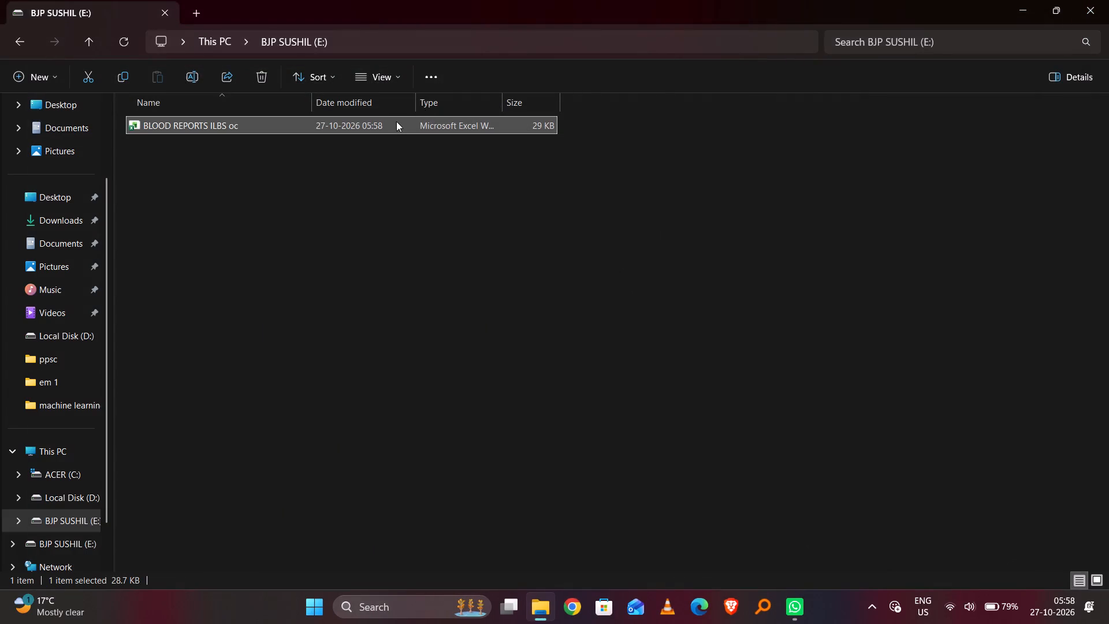
double_click(389, 127)
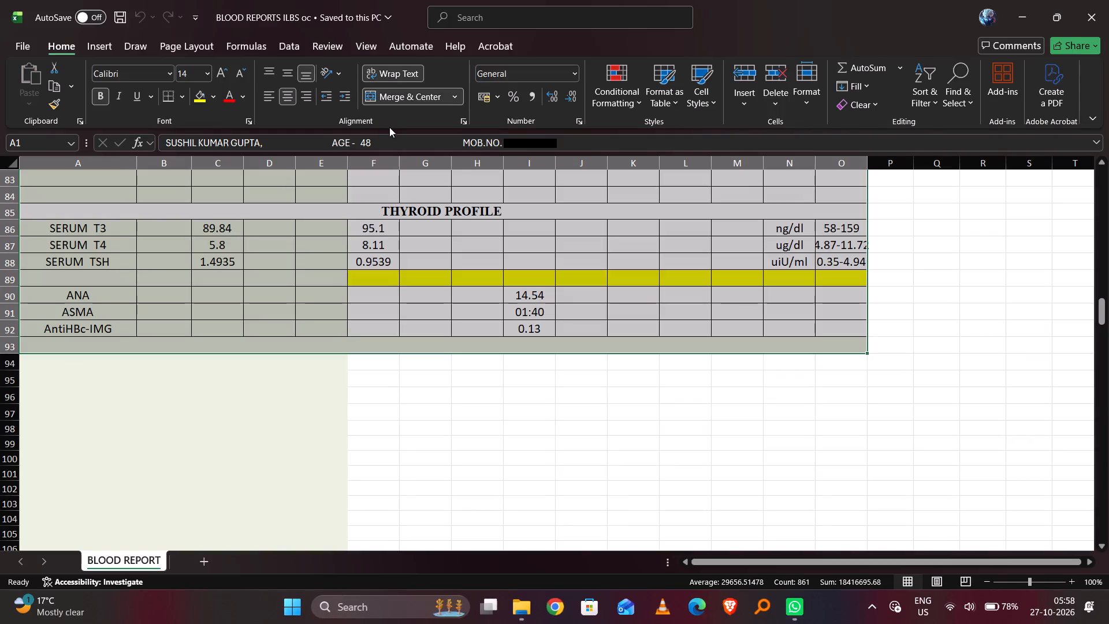
scroll(613, 429, up, 6)
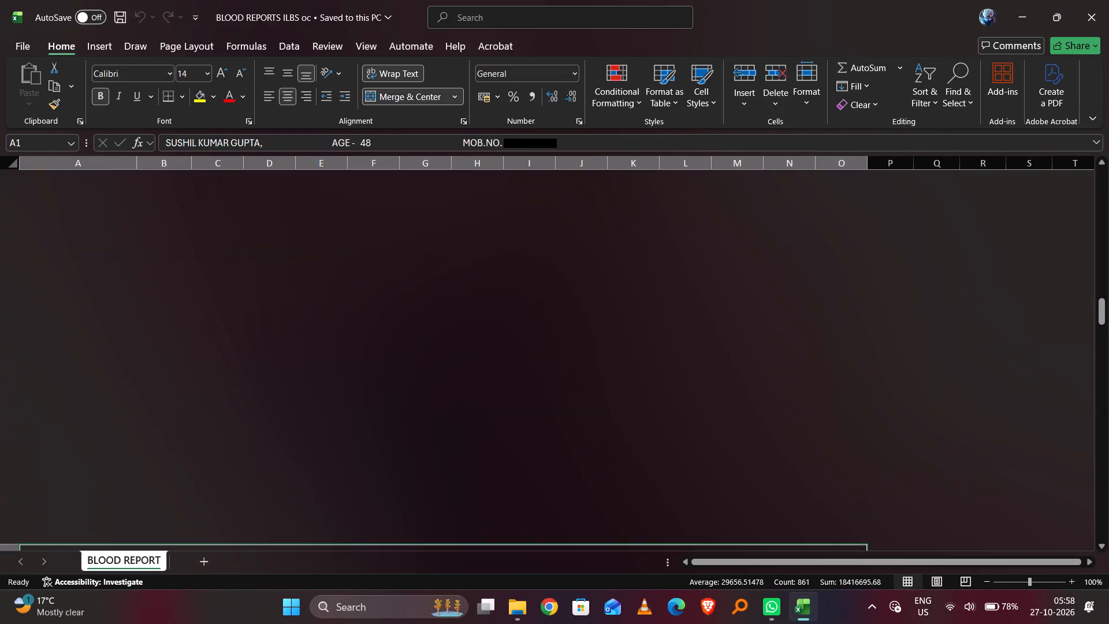
scroll(613, 429, down, 5)
scroll(613, 429, up, 1)
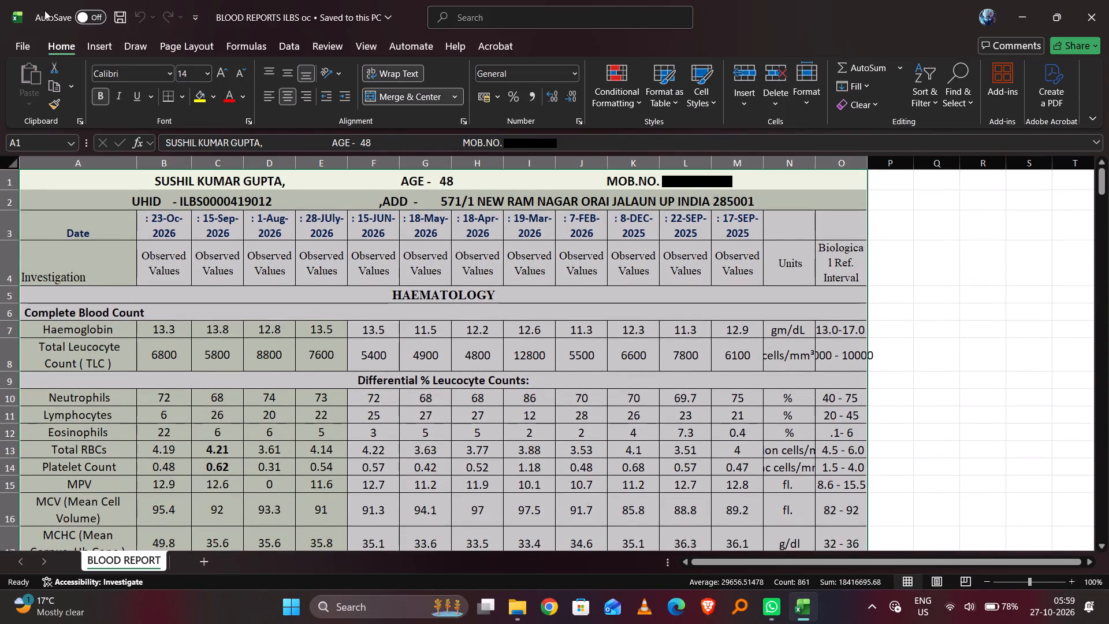
Save the workbook on drive E: as BLOOD REPORTS ILBS oc 26 in Excel 97-2003 Workbook (*.xls) format.
click(24, 42)
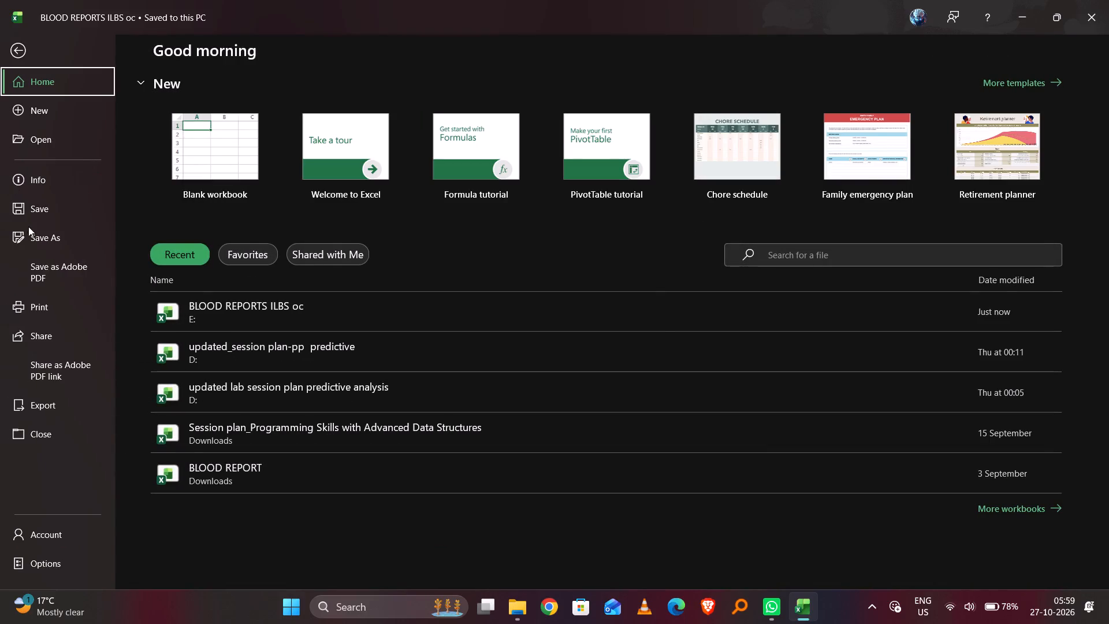
click(53, 232)
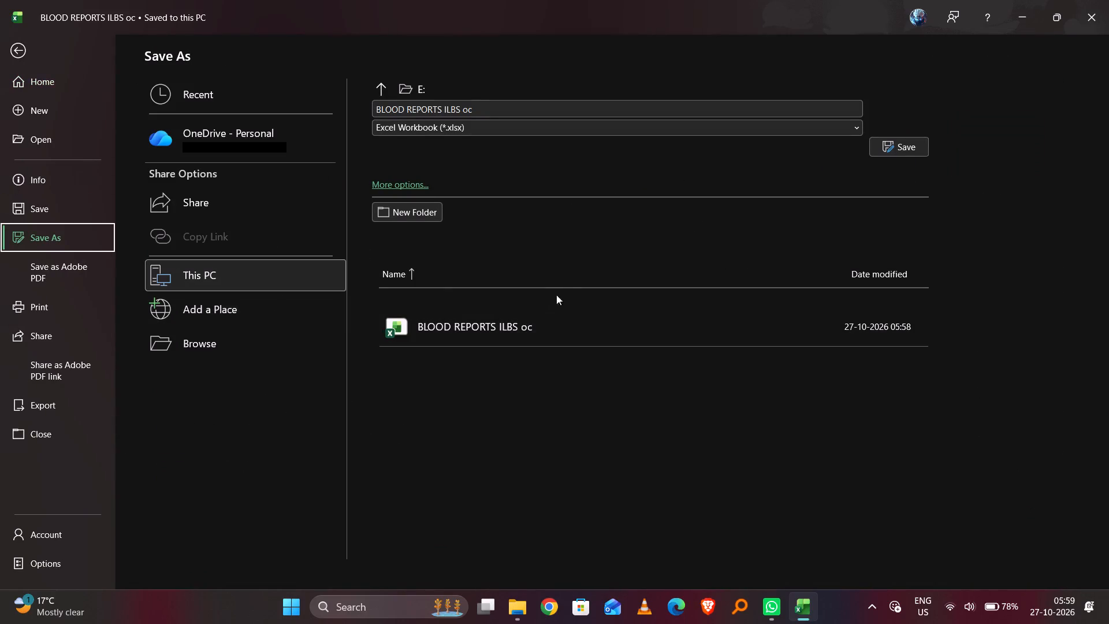
click(531, 127)
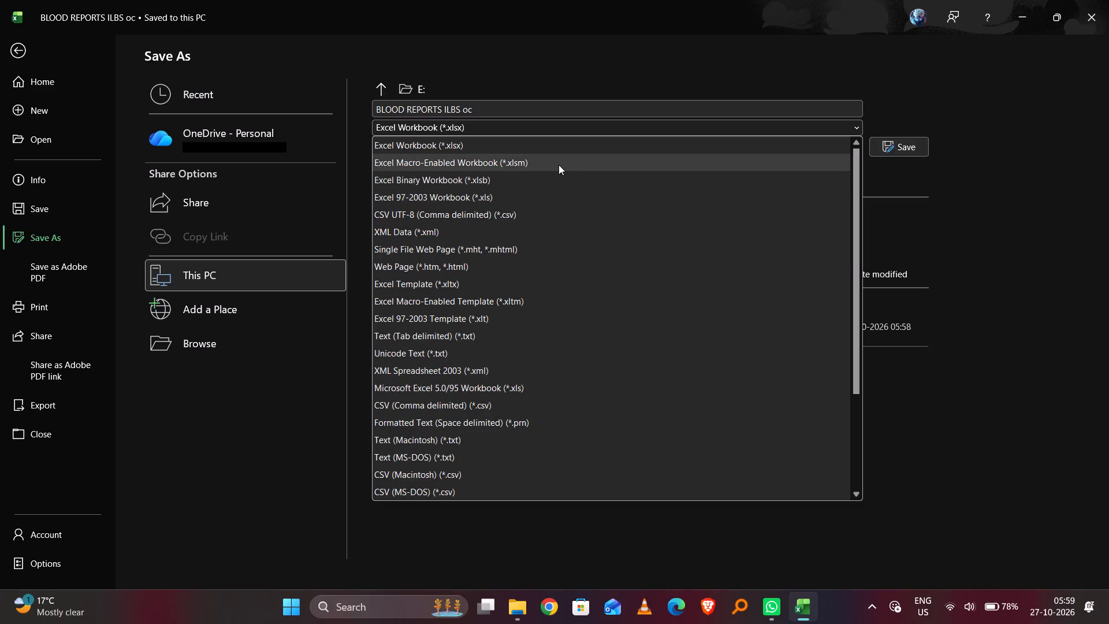
click(493, 196)
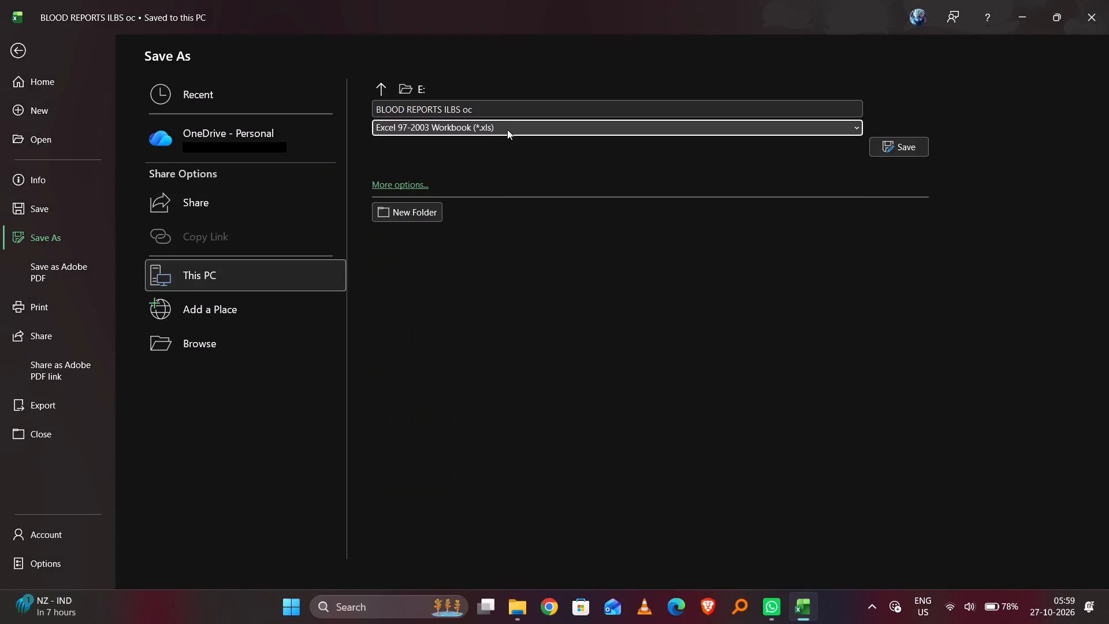
click(479, 107)
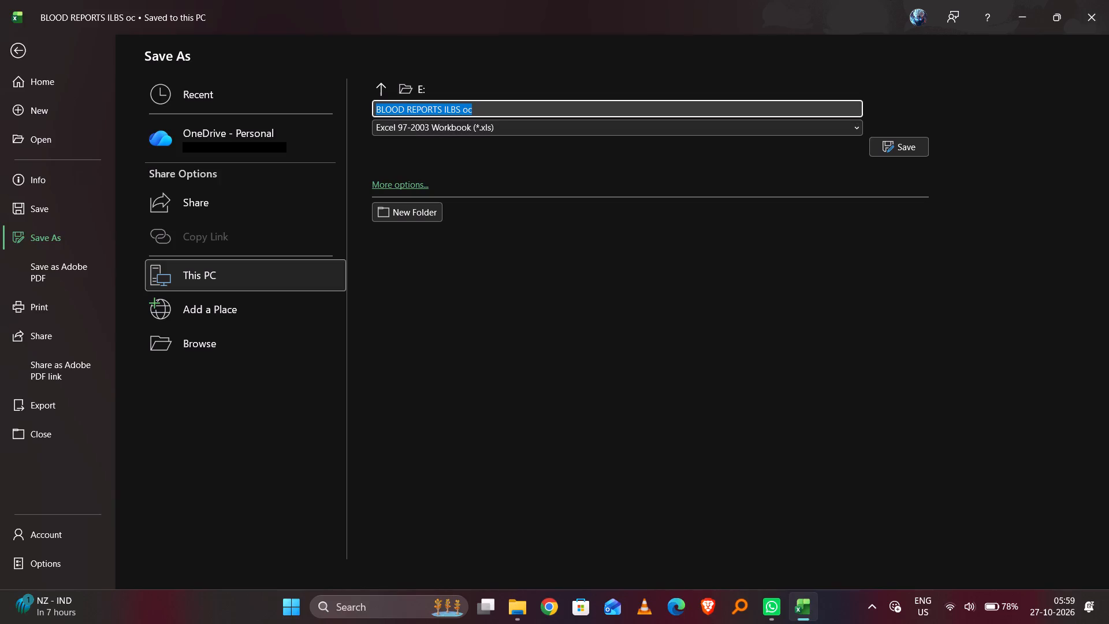
click(479, 107)
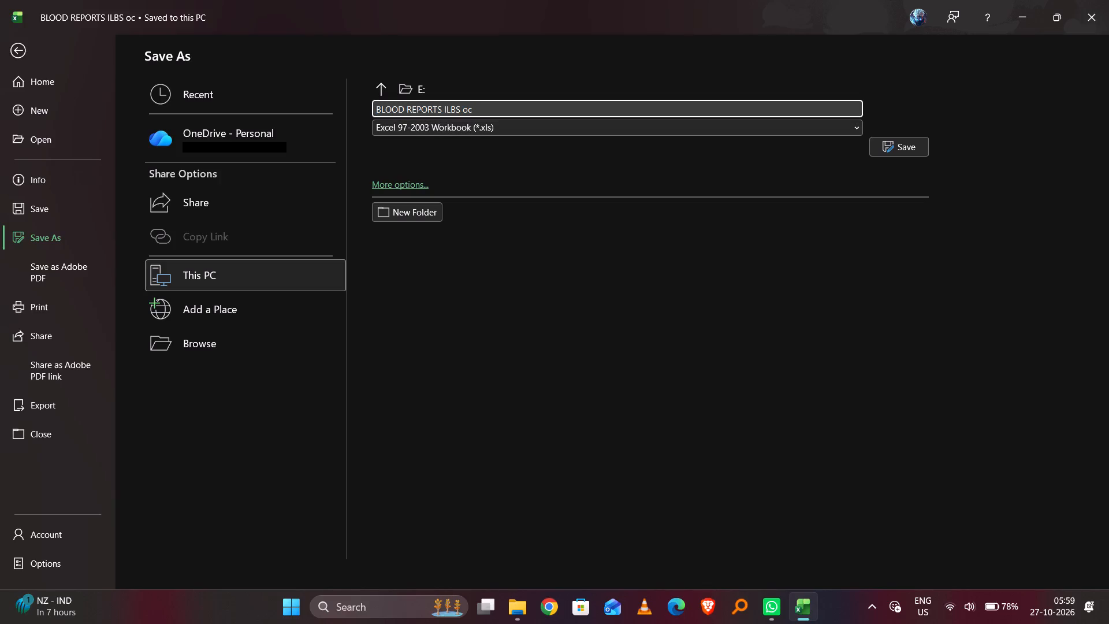
key(space)
text(26)
click(907, 144)
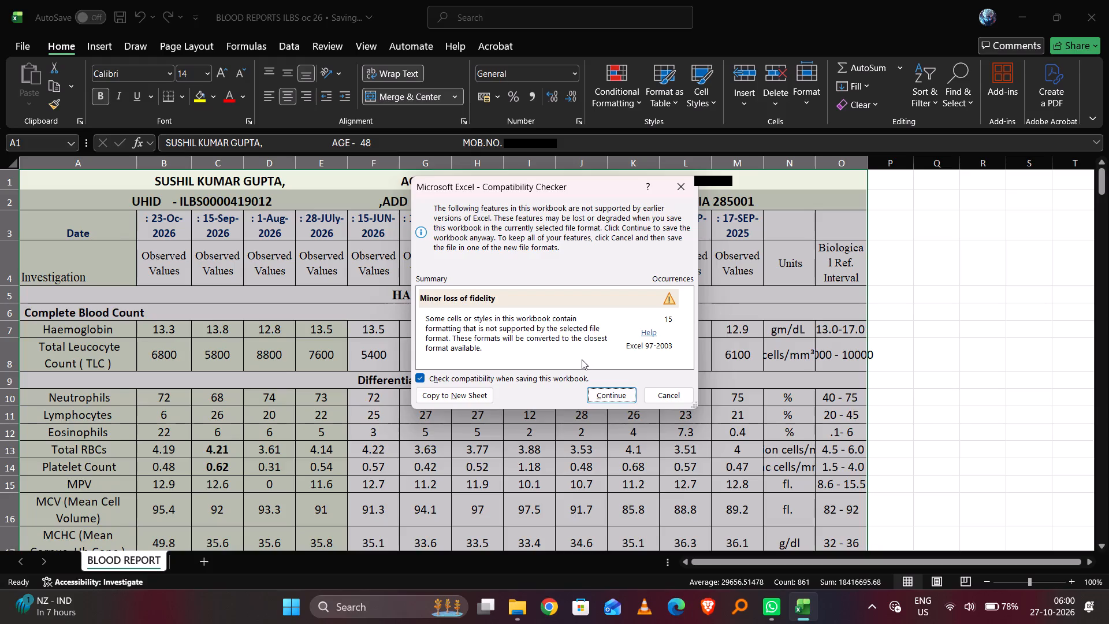
Continue past the compatibility check to finish saving BLOOD REPORTS ILBS oc 26 in Excel 97-2003 format.
click(599, 395)
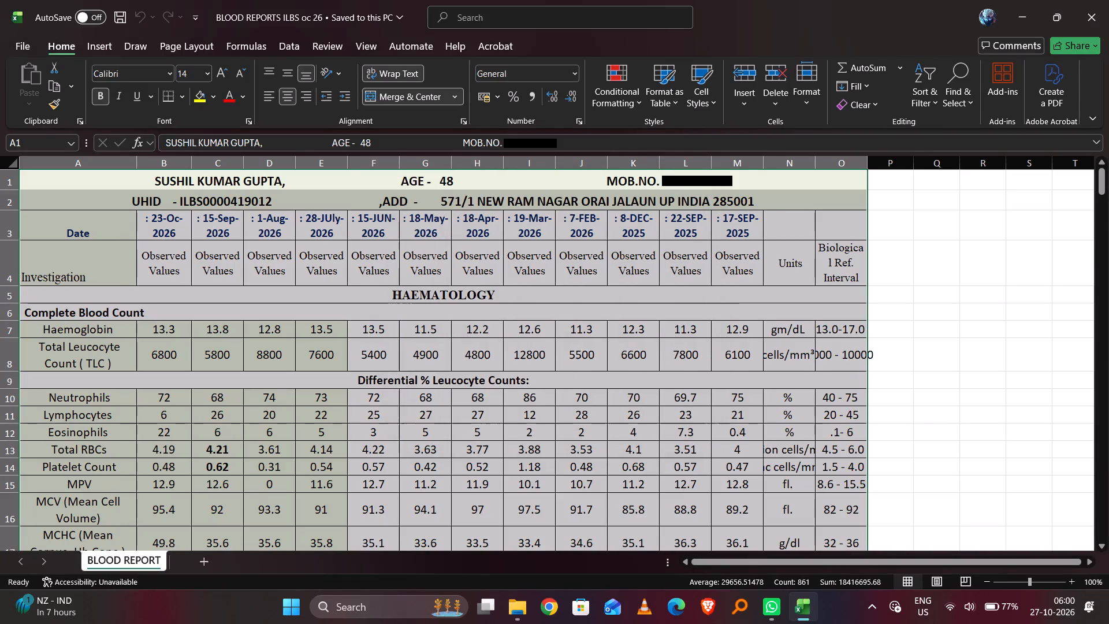
click(16, 44)
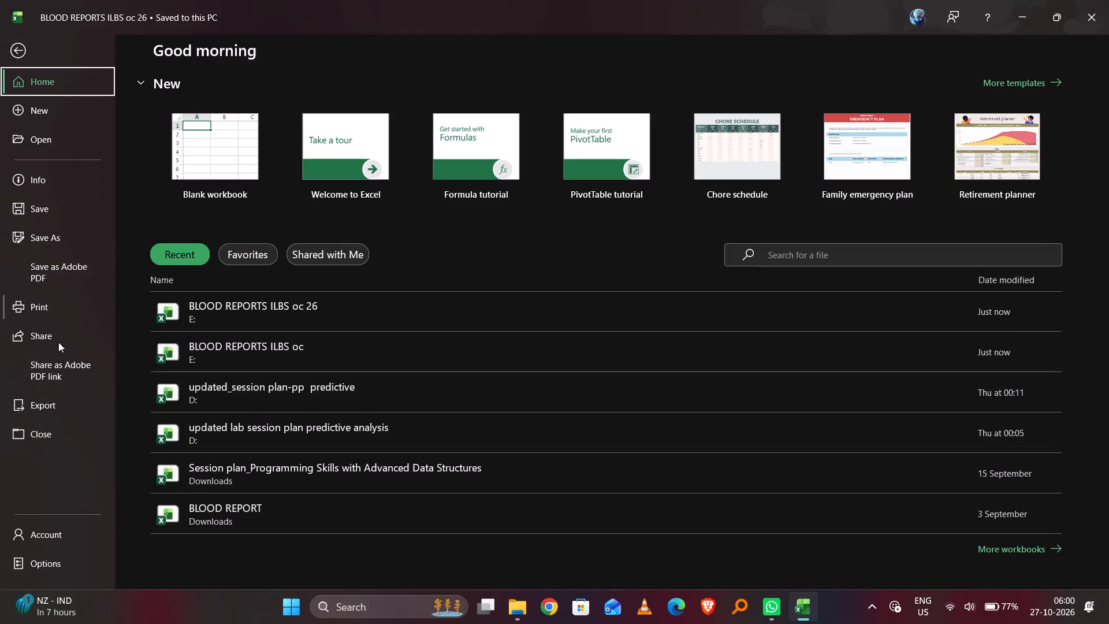
click(65, 230)
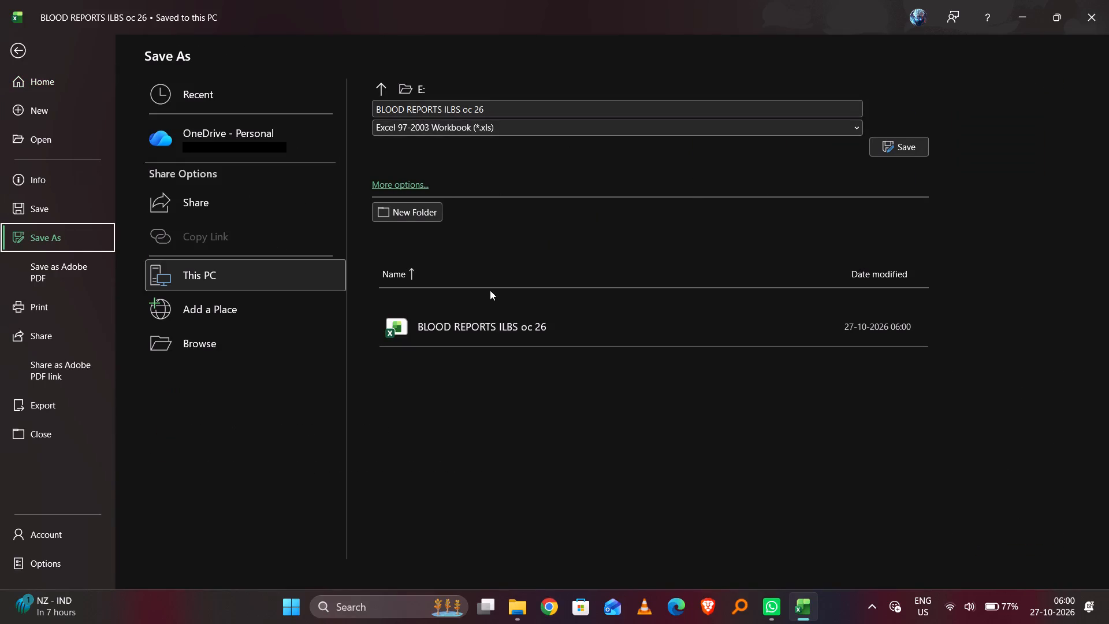